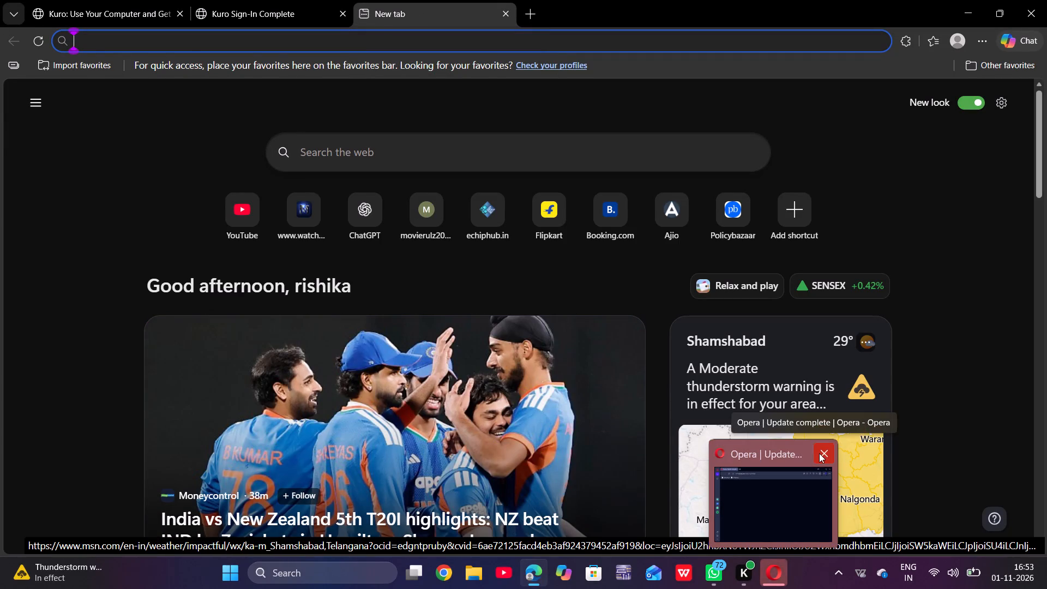
Close the Opera browser window showing the update-complete page.
left_click(819, 453)
Open the Windows search.
left_click(368, 575)
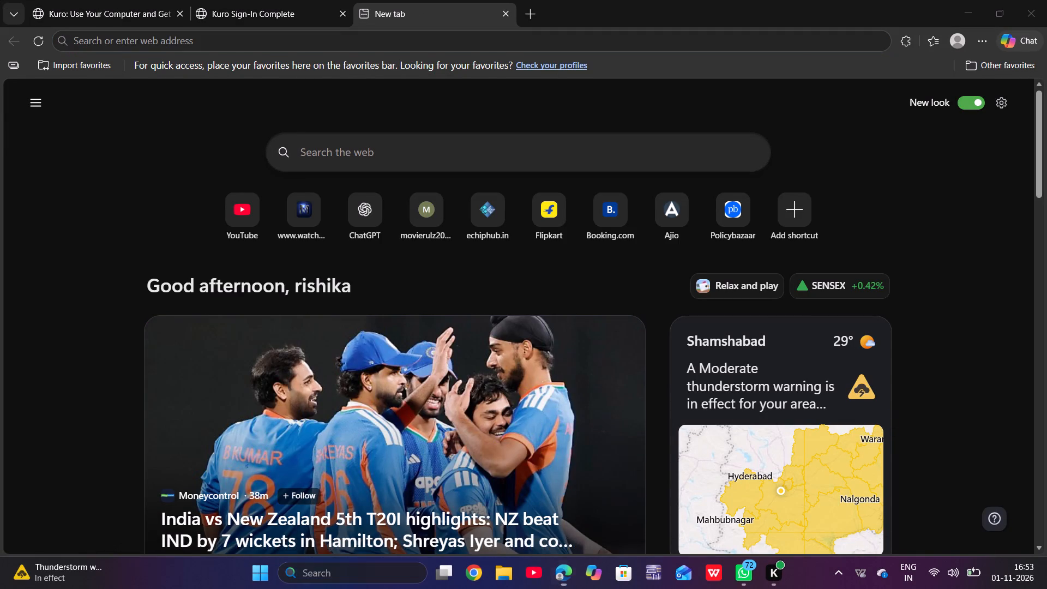
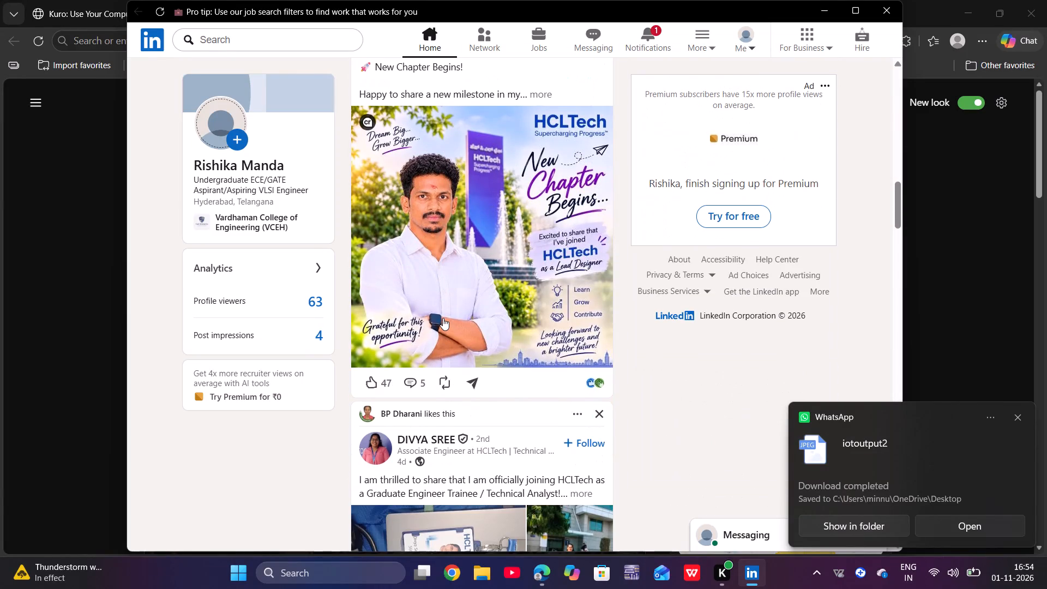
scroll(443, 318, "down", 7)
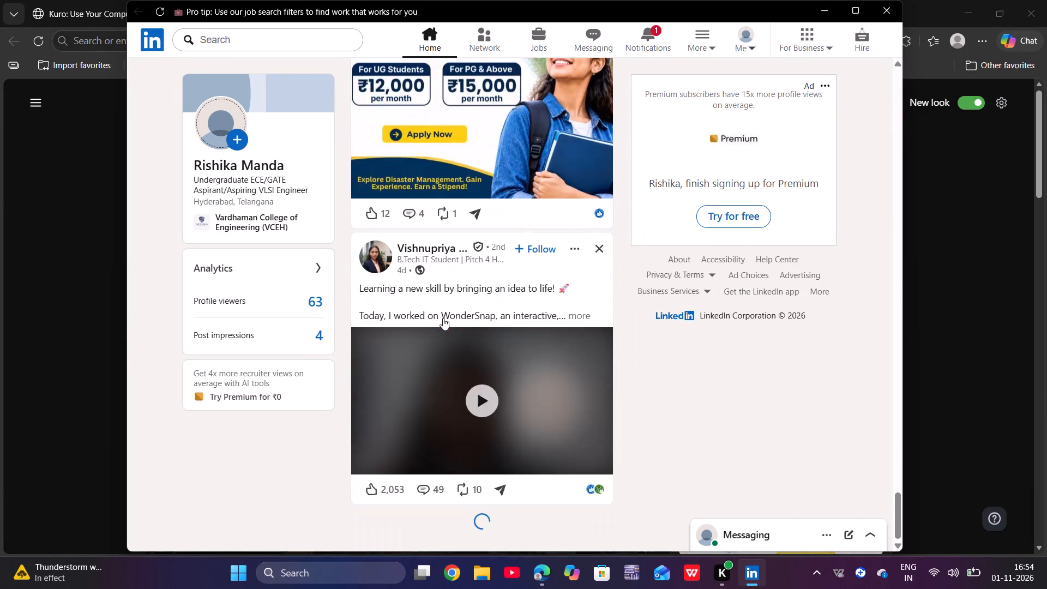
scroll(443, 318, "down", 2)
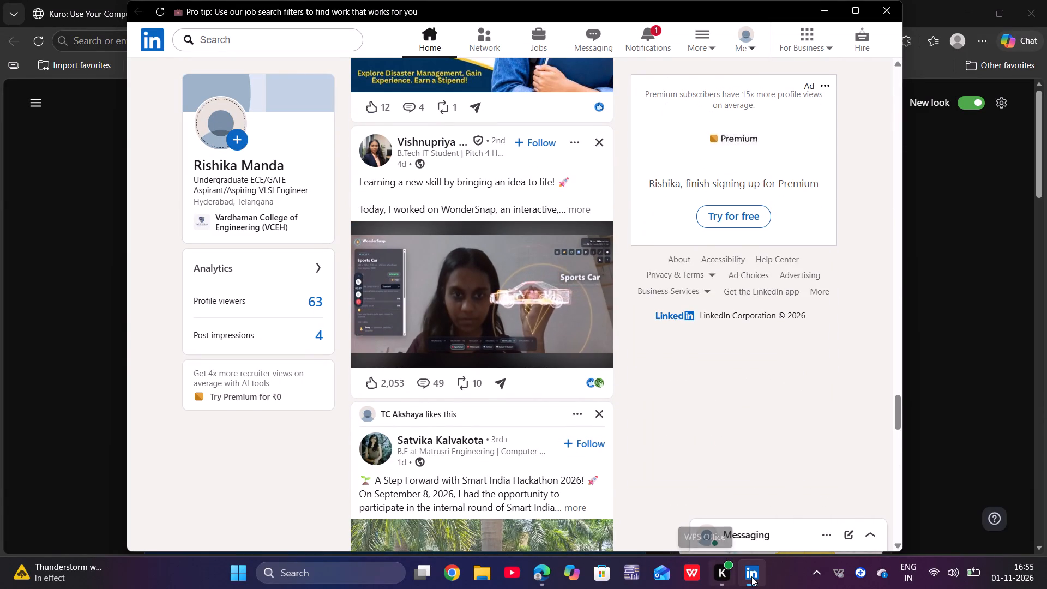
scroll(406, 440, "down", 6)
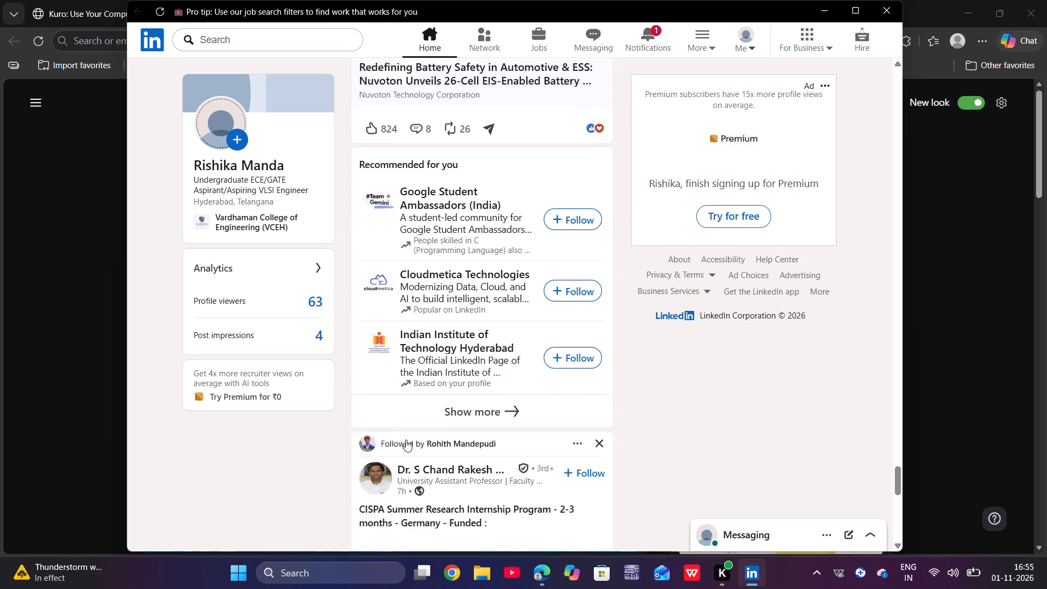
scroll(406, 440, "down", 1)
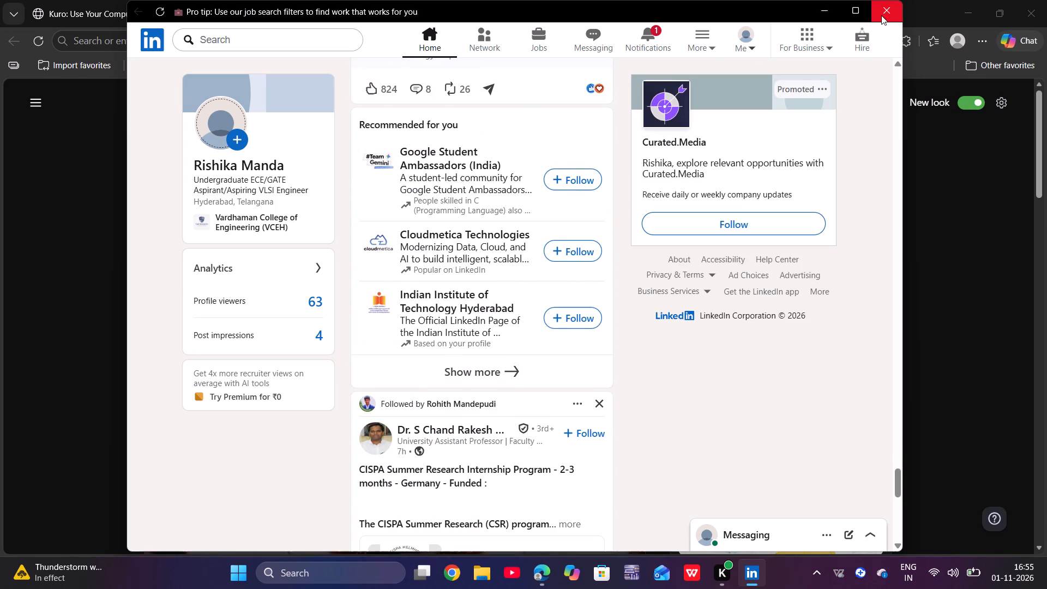
Close the LinkedIn window to return to the new tab in Microsoft Edge.
left_click(881, 15)
Enter over as the web search query on the new tab page.
left_click(410, 157)
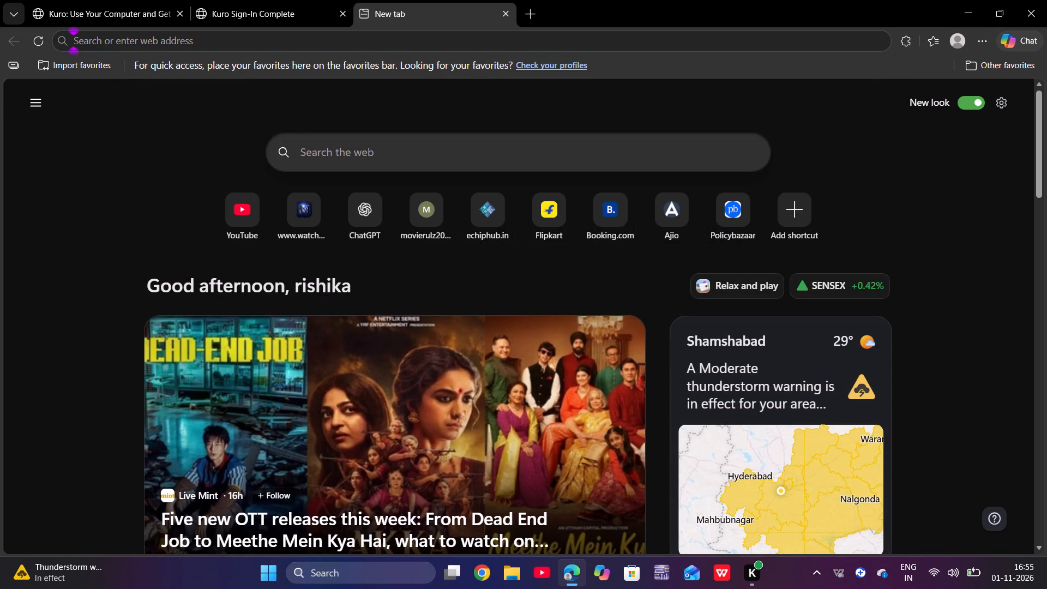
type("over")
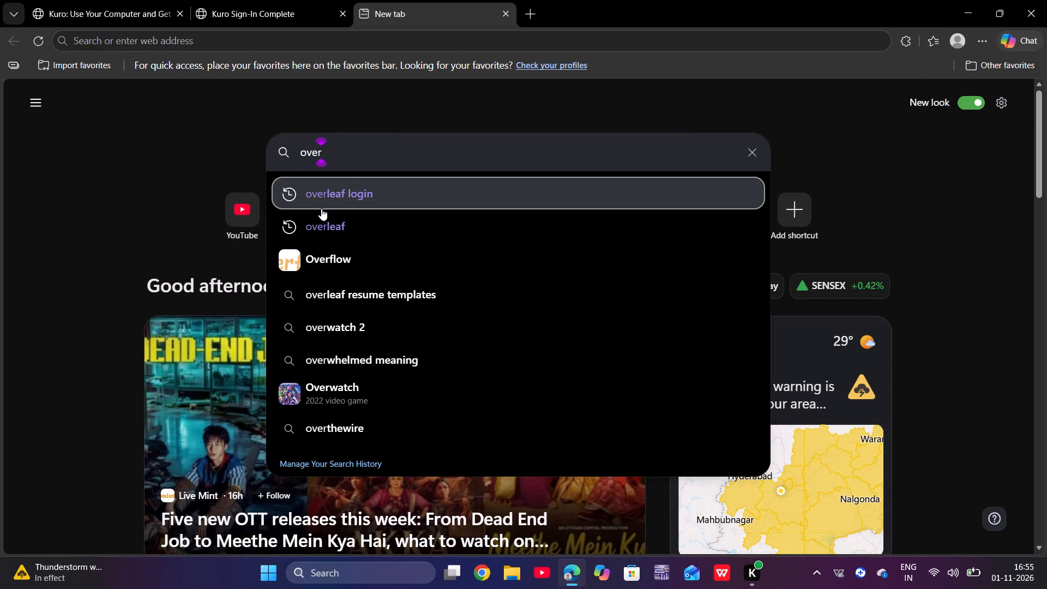
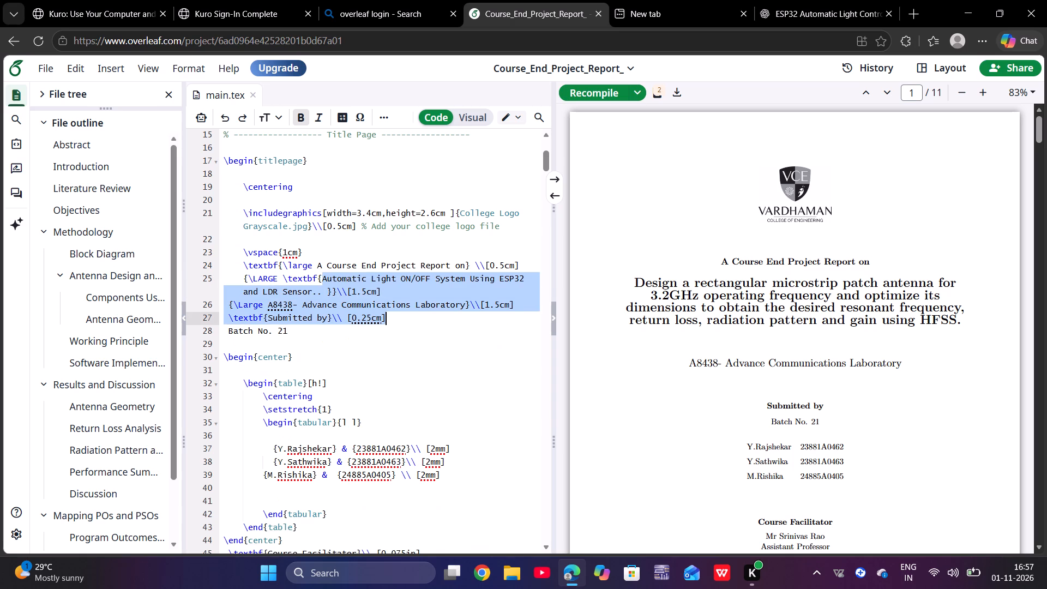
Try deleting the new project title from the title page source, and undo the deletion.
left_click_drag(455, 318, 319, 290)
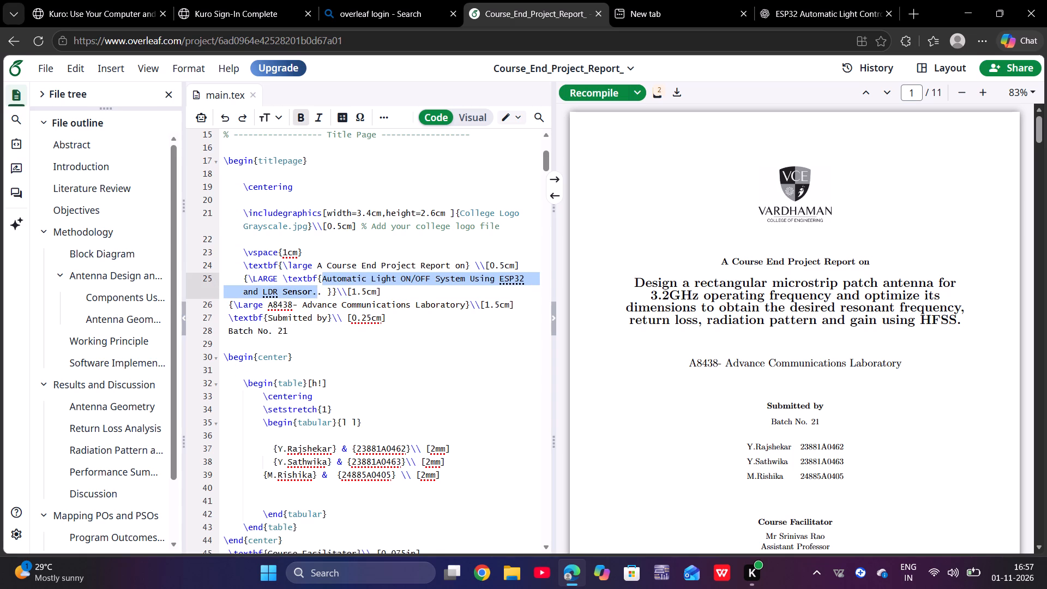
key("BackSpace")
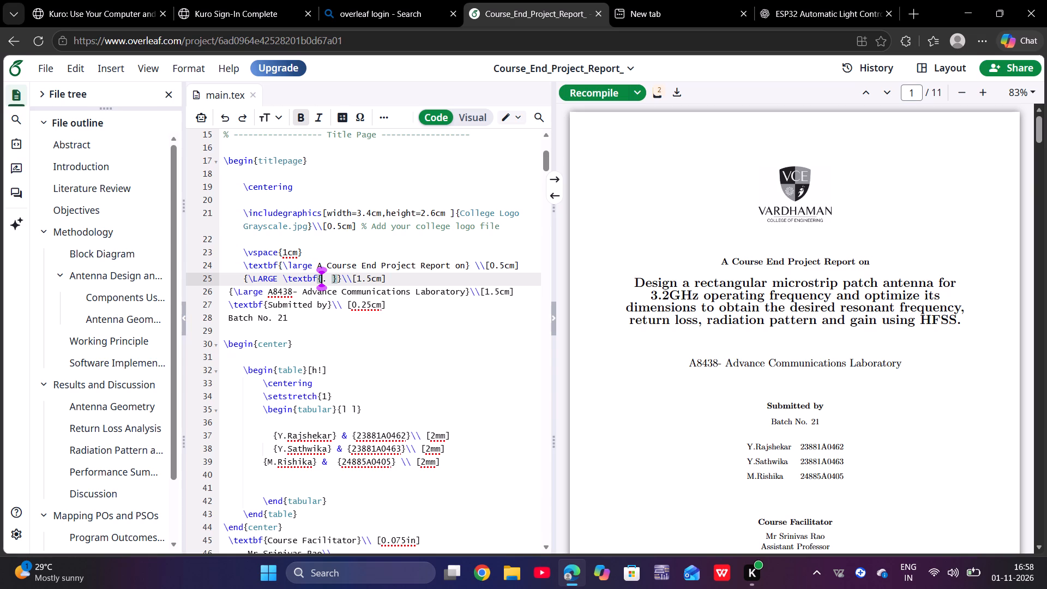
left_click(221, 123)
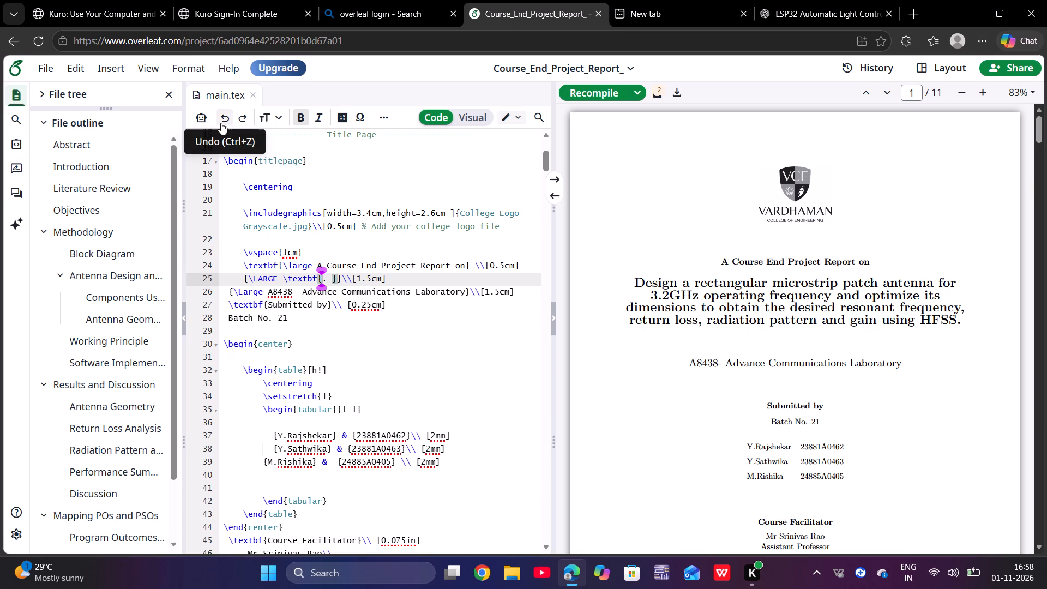
Remove the duplicate period at the end of the new project title.
left_click(331, 287)
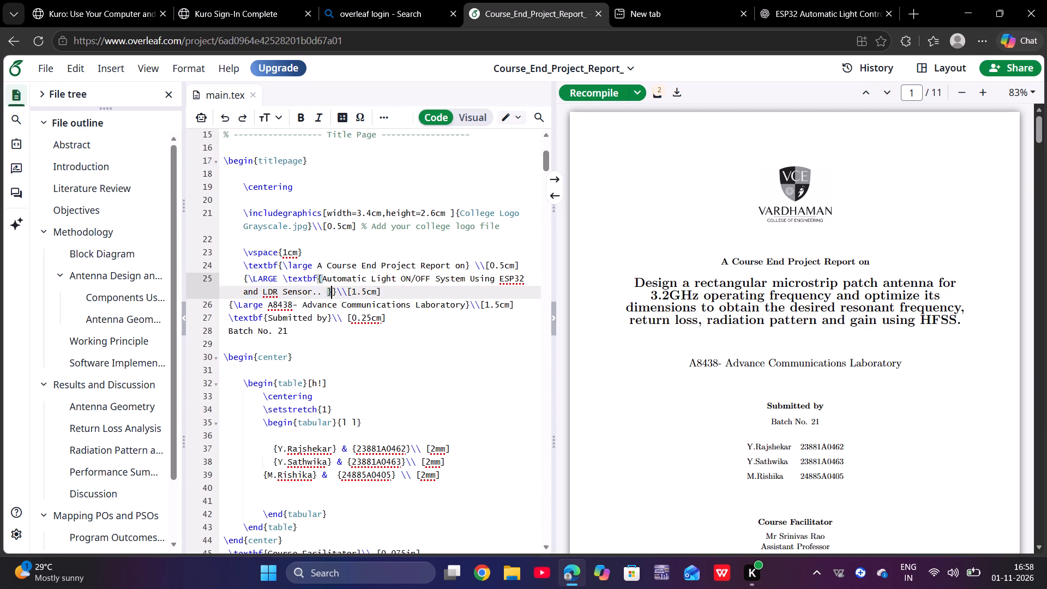
left_click(322, 292)
key("BackSpace")
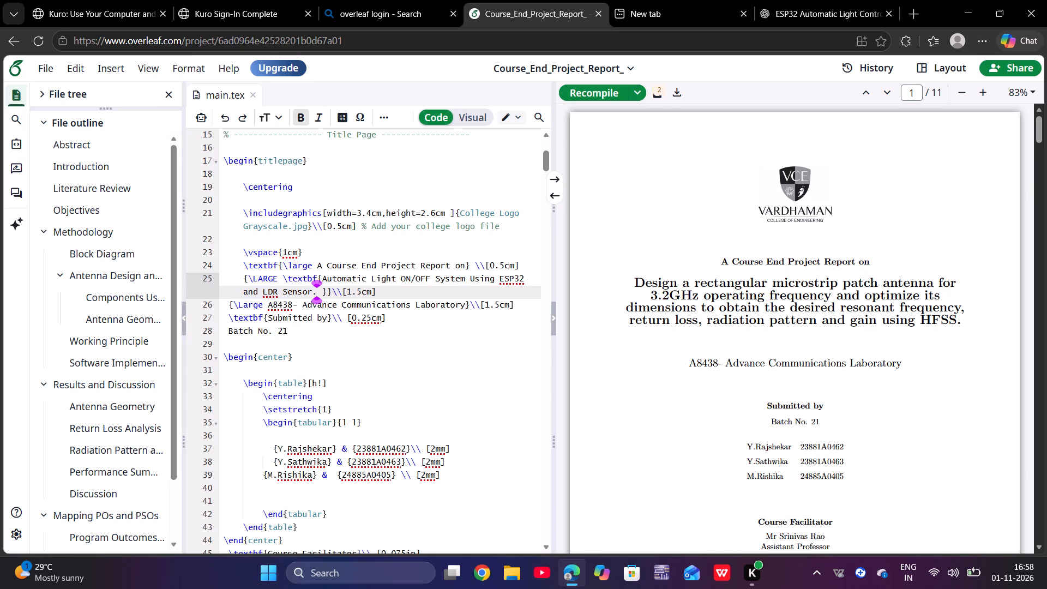
Replace the first course facilitator's name in the title page source with the new facilitator's name, keeping the Mr prefix.
scroll(377, 364, "down", 1)
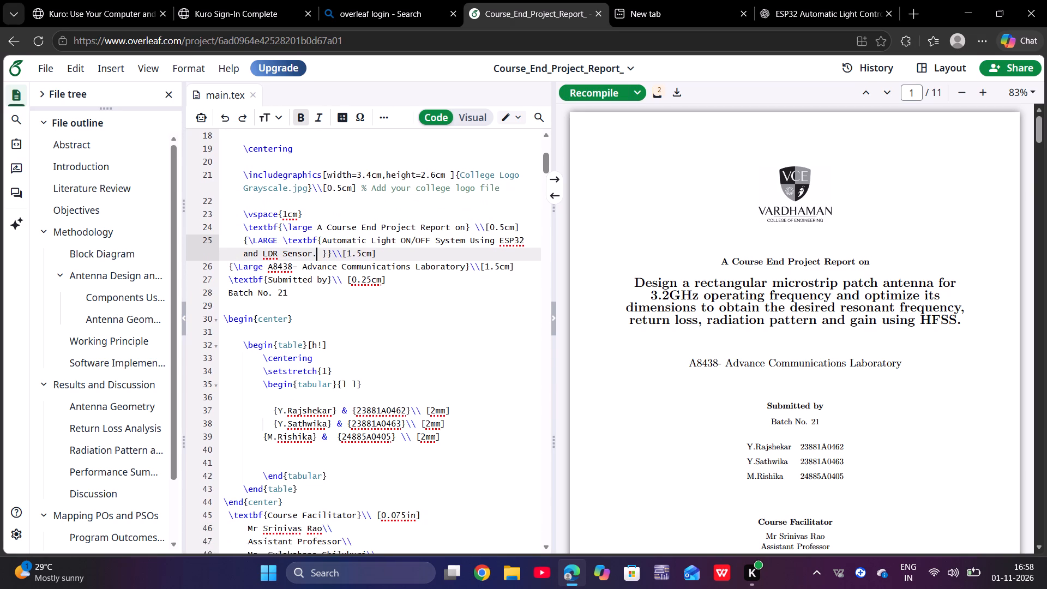
scroll(377, 364, "down", 1)
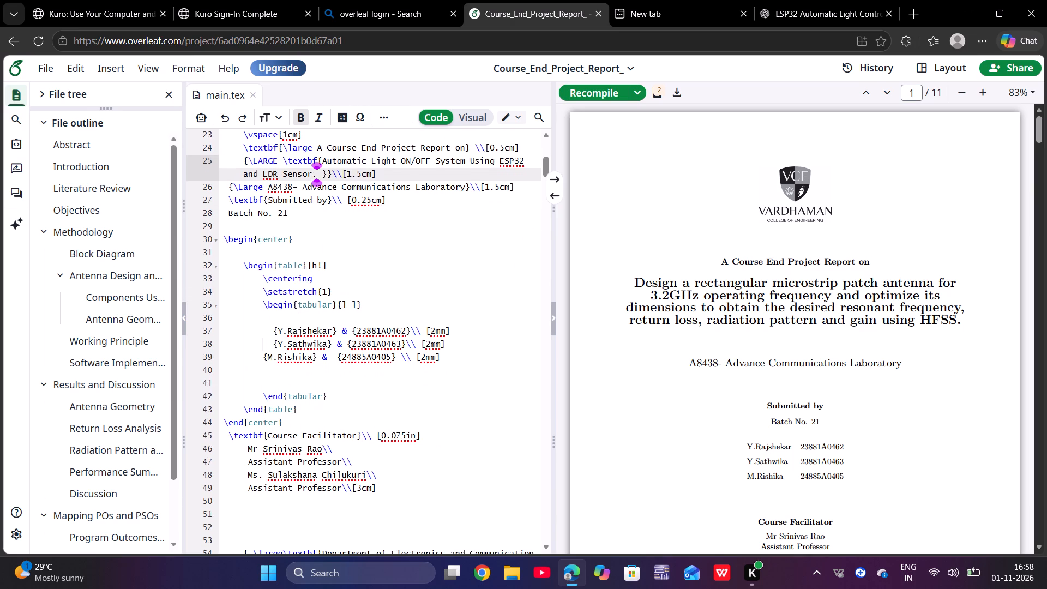
left_click(323, 451)
key("BackSpace")
key("BackSpace")
key("BackSpace")
key("BackSpace")
key("BackSpace")
key("BackSpace")
key("BackSpace")
key("BackSpace")
key("BackSpace")
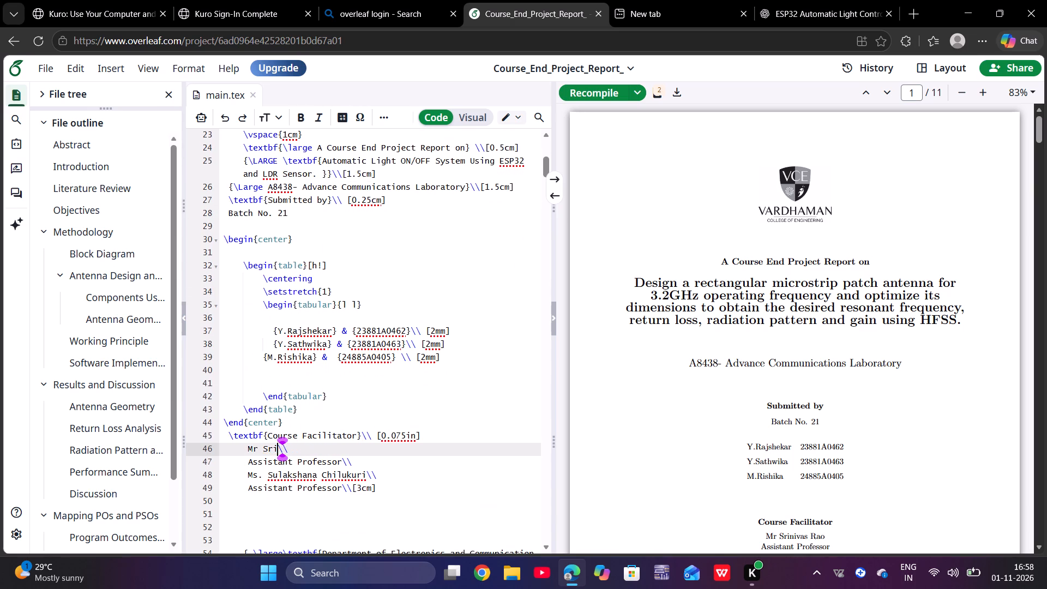
key("BackSpace")
key("BackSpace")
key("BackSpace")
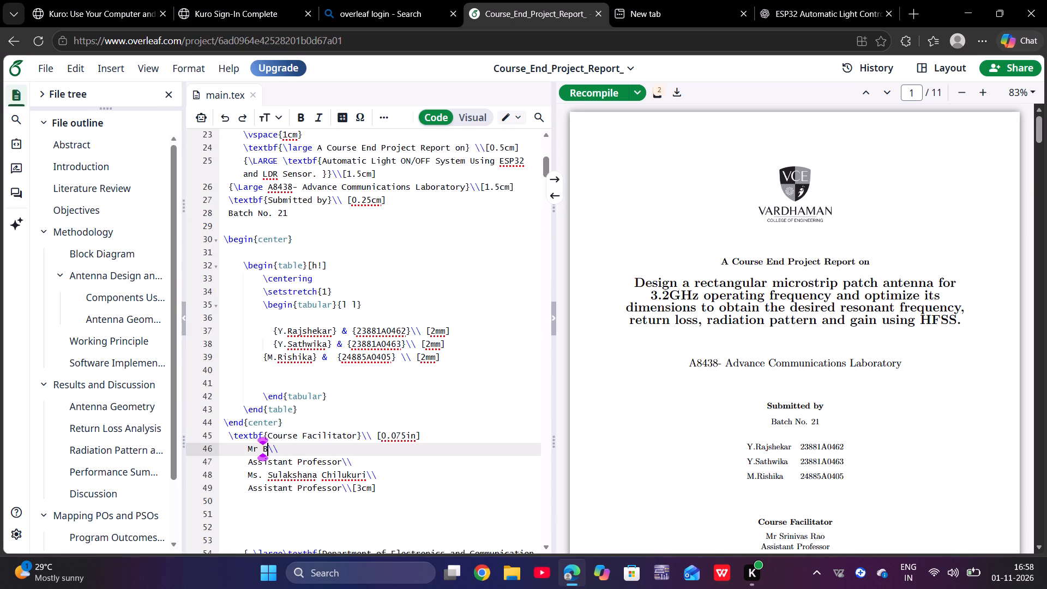
type("abu")
key("space")
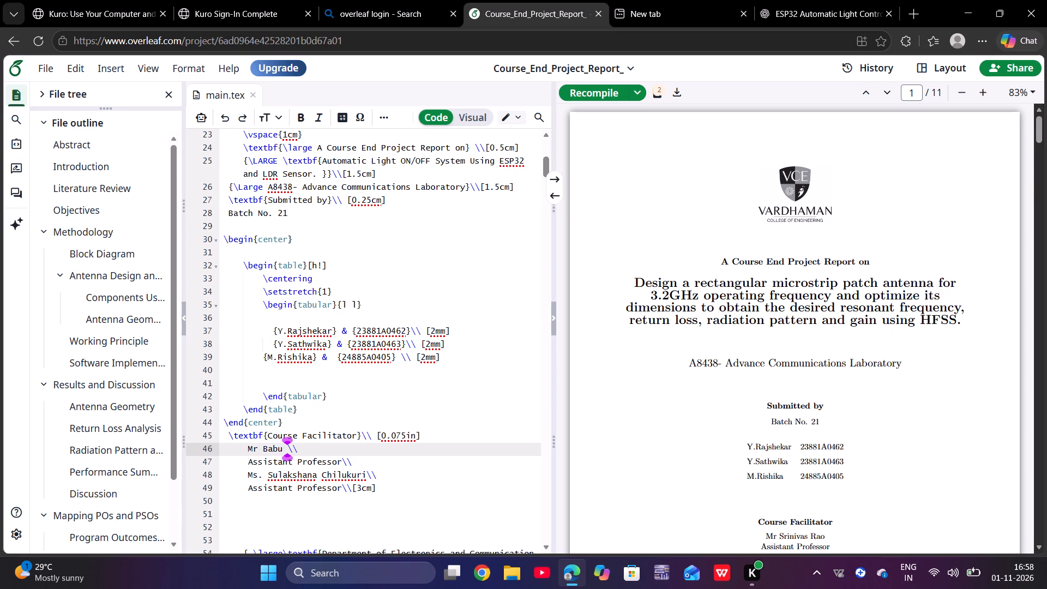
key("BackSpace")
key("BackSpace")
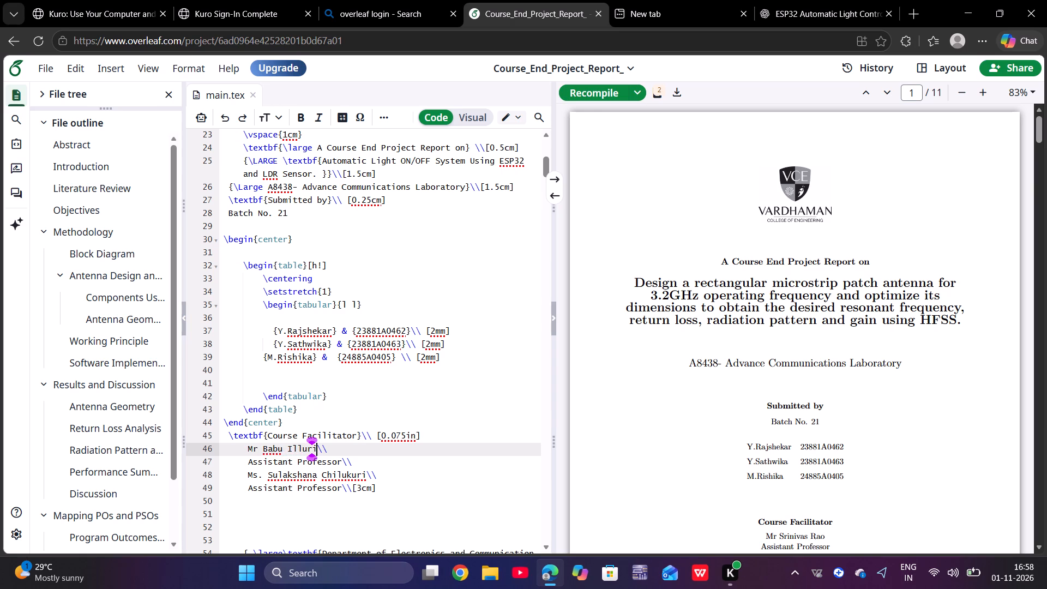
Replace the second course facilitator's name and Ms. prefix with the new facilitator's name, prefixed with Dr.
scroll(323, 451, "down", 1)
scroll(322, 567, "down", 1)
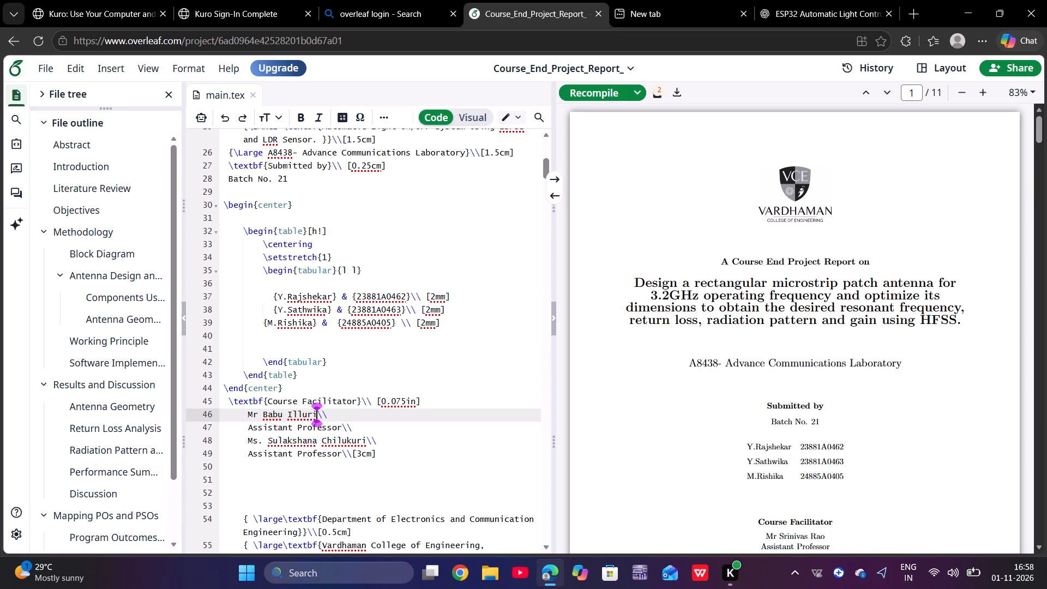
scroll(322, 567, "down", 1)
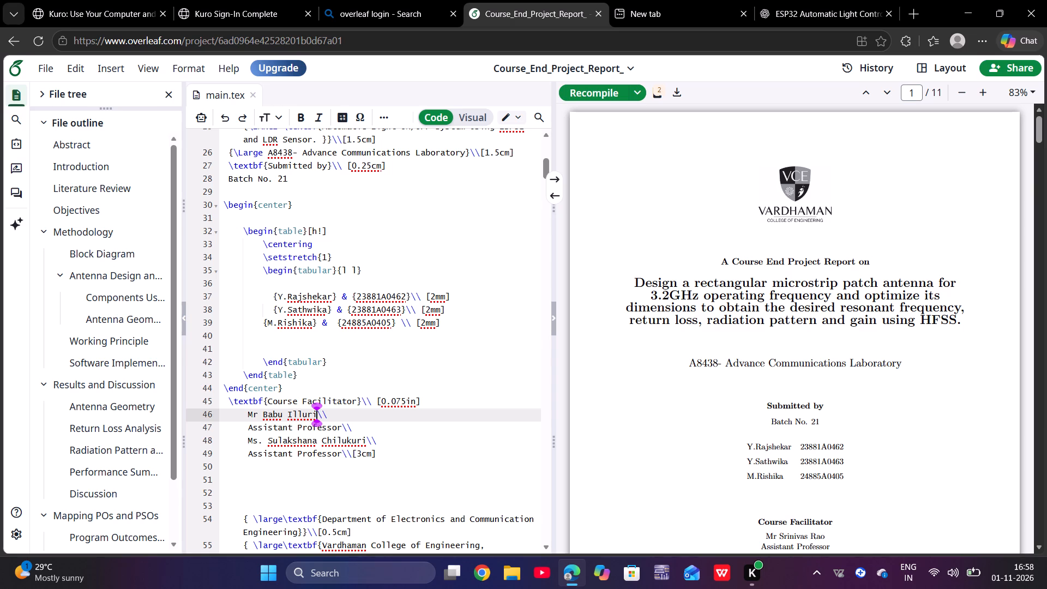
left_click(367, 442)
key("BackSpace")
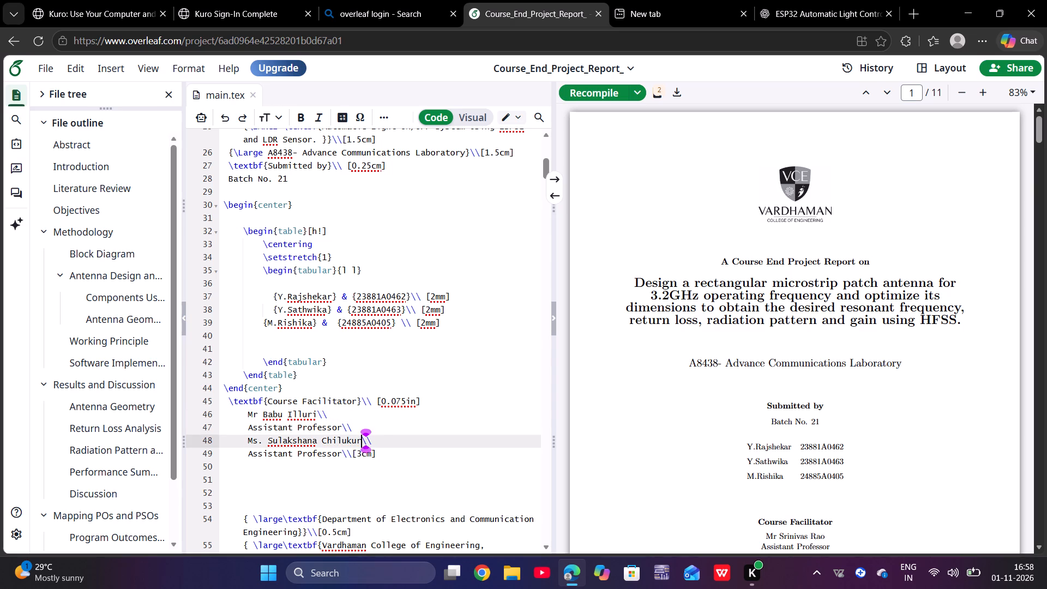
key("BackSpace")
key("BackSpace")
key("BackSpace")
key("BackSpace")
key("BackSpace")
key("BackSpace")
key("BackSpace")
key("BackSpace")
key("BackSpace")
key("BackSpace")
key("BackSpace")
key("BackSpace")
key("BackSpace")
key("BackSpace")
key("BackSpace")
key("BackSpace")
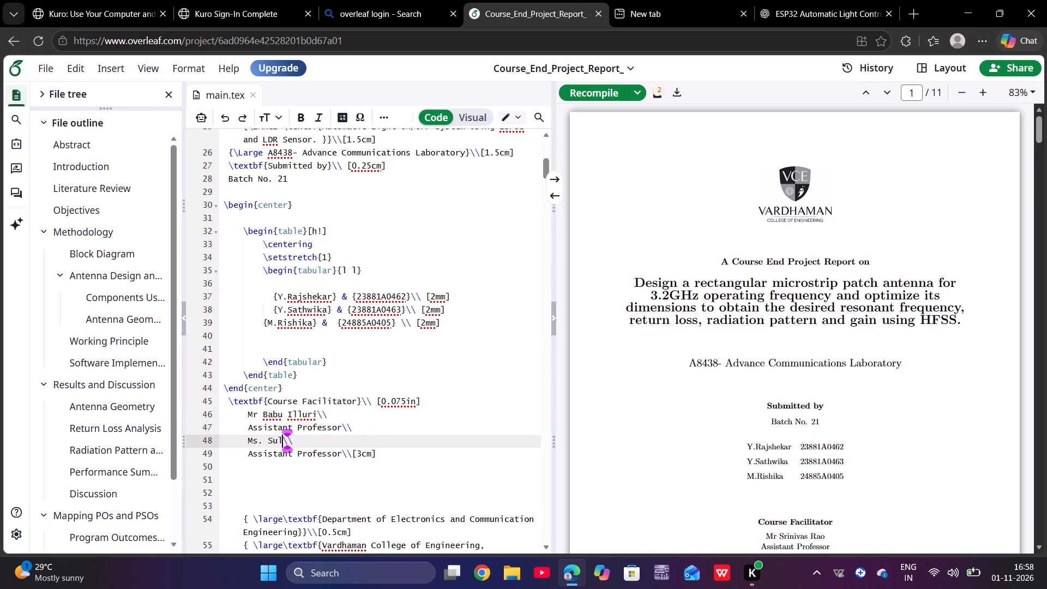
key("BackSpace")
key("BackSpace")
key("BackSpace")
key("BackSpace")
key("BackSpace")
key("BackSpace")
key("BackSpace")
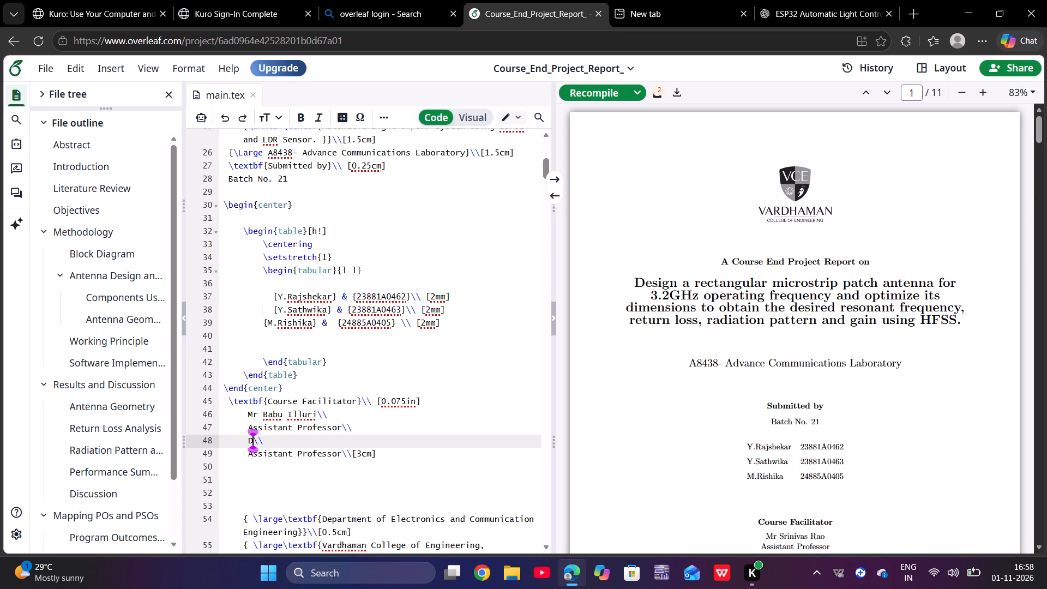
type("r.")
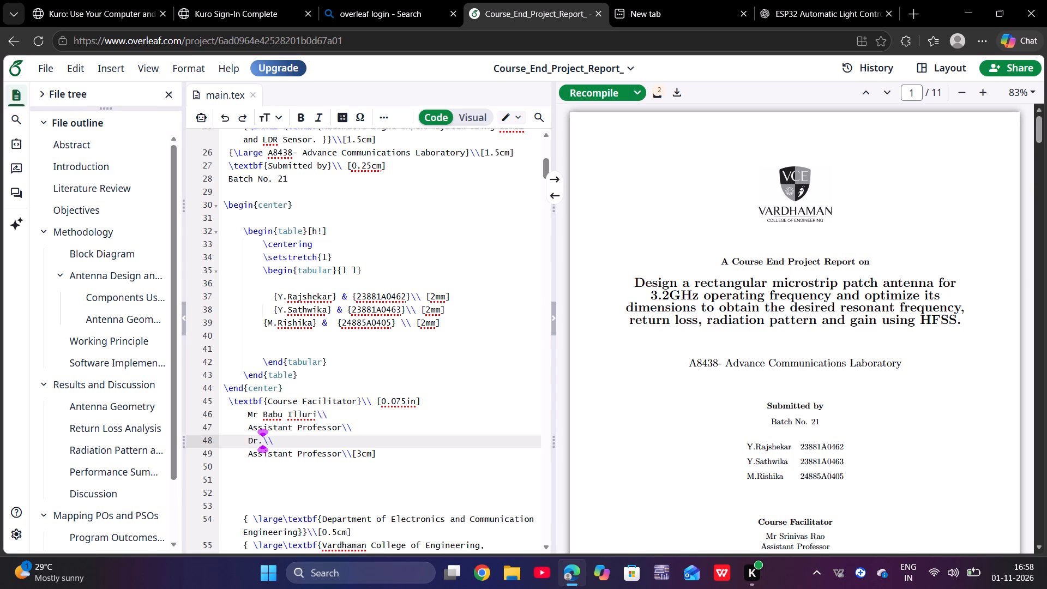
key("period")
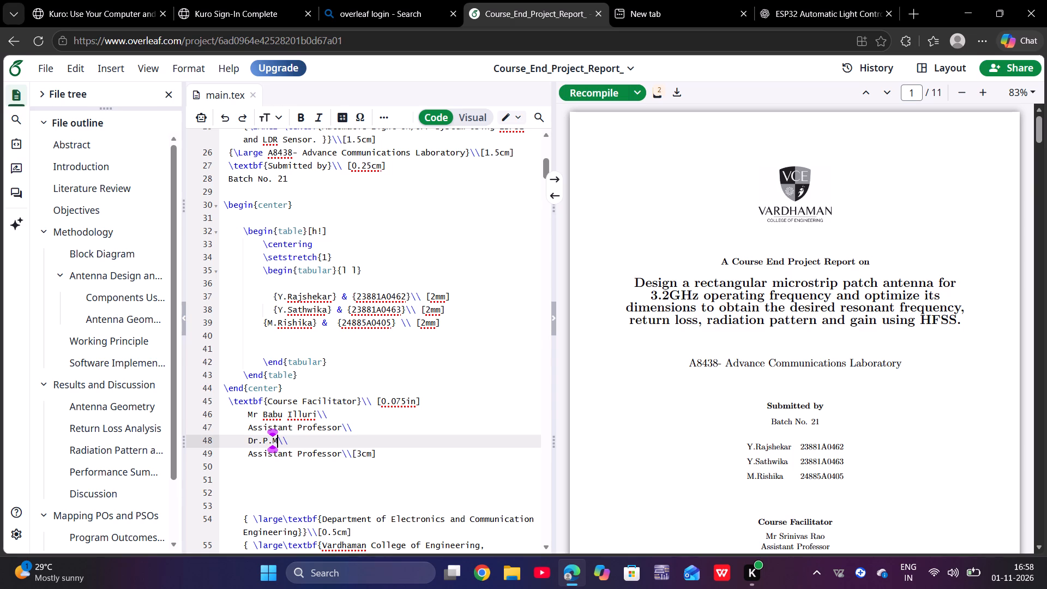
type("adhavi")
Correct the second course facilitator's first initial to B in the title page source.
scroll(363, 507, "down", 1)
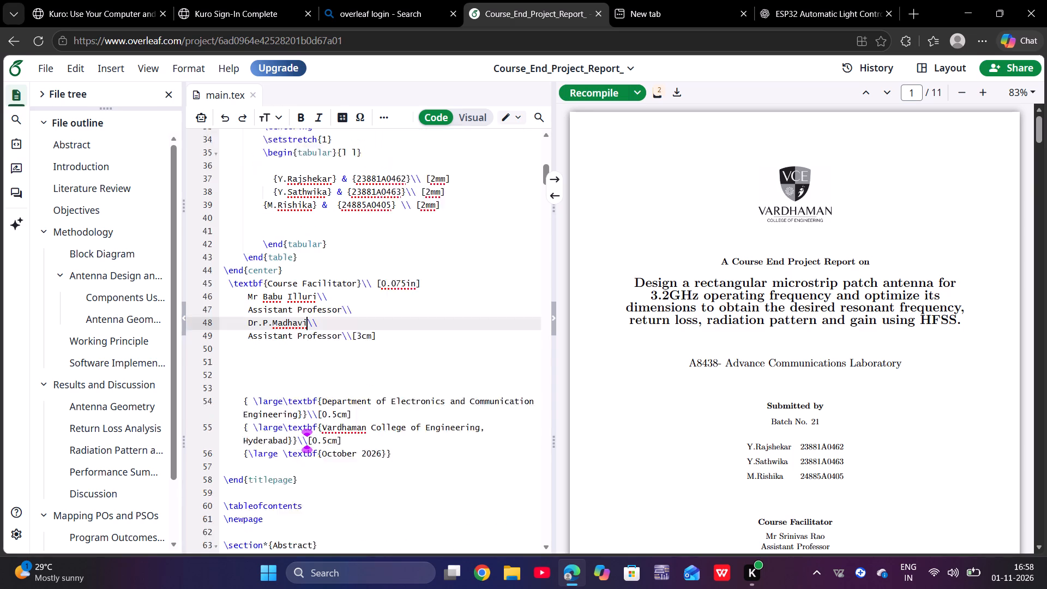
scroll(363, 507, "down", 2)
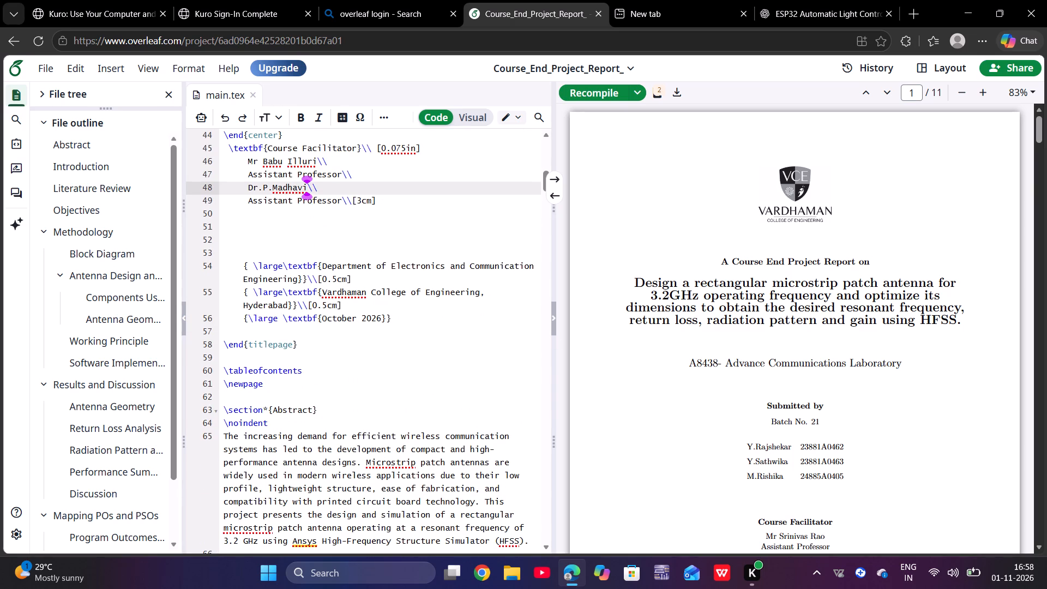
left_click(406, 462)
scroll(406, 462, "down", 3)
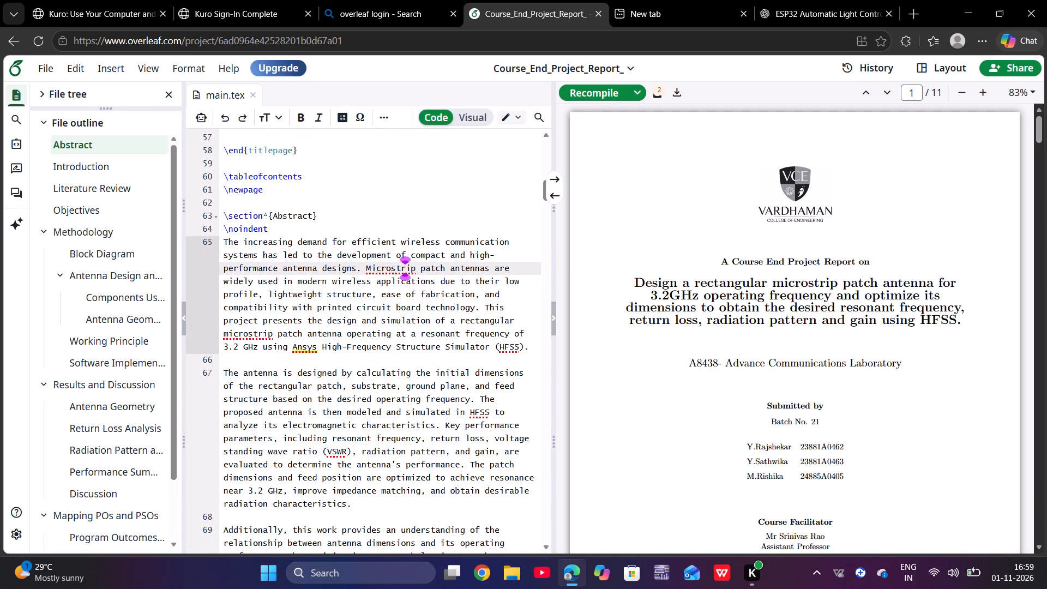
scroll(225, 267, "up", 1)
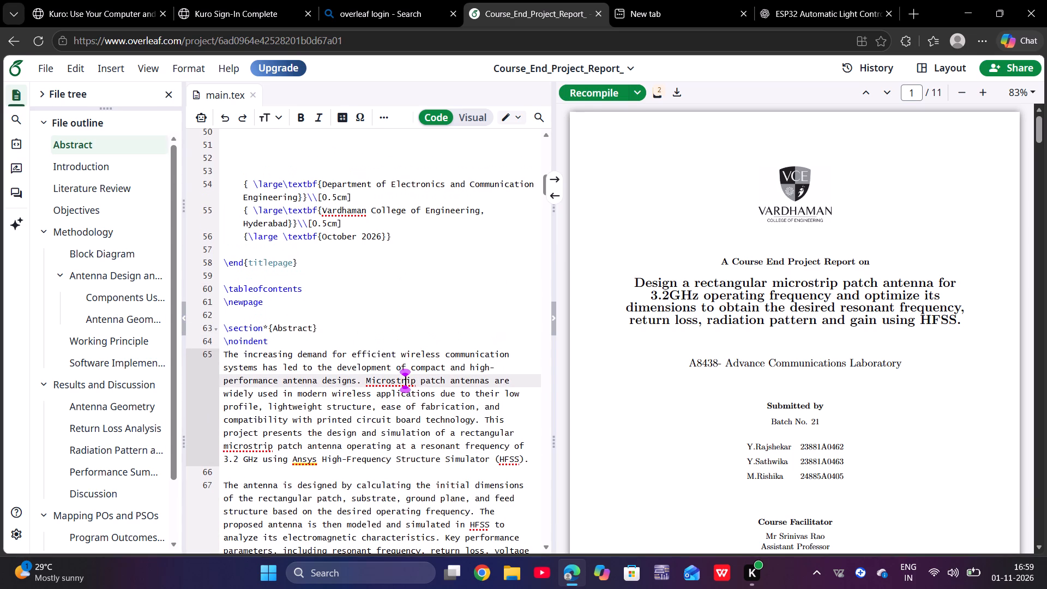
scroll(297, 233, "up", 1)
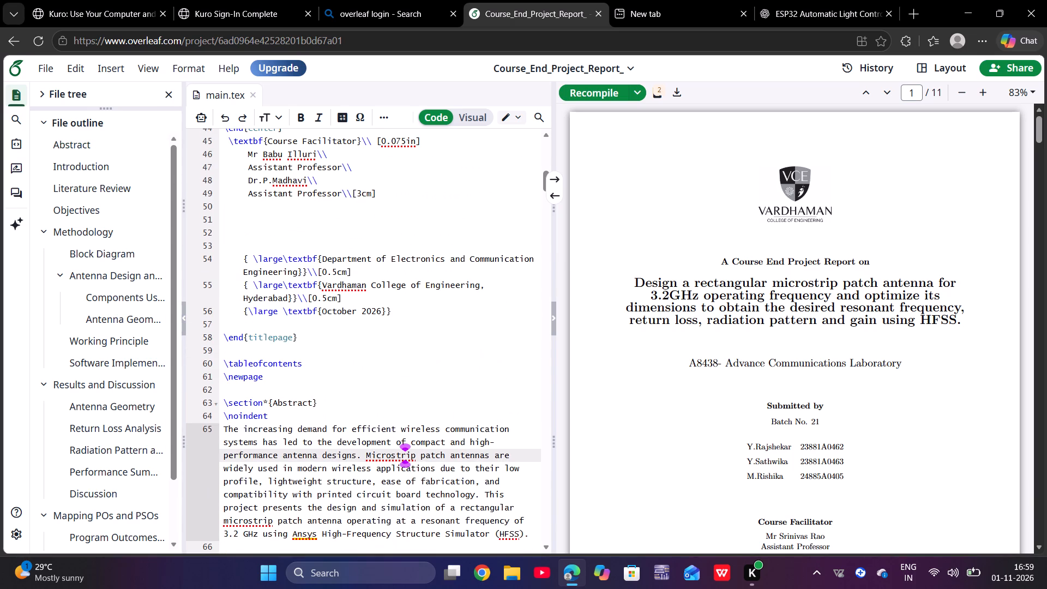
left_click(266, 181)
key("BackSpace")
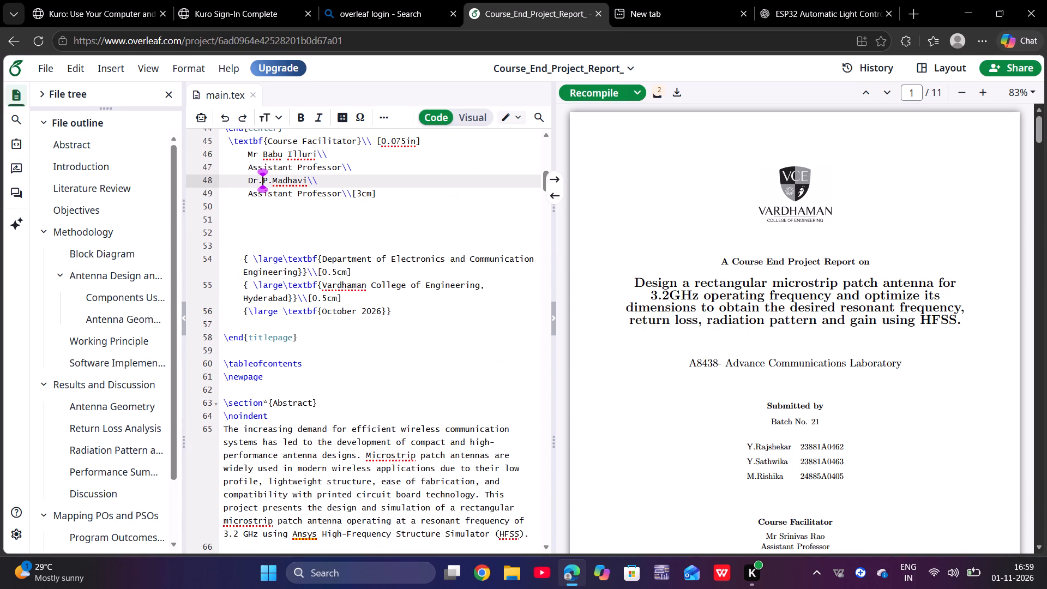
key("period")
key("Right")
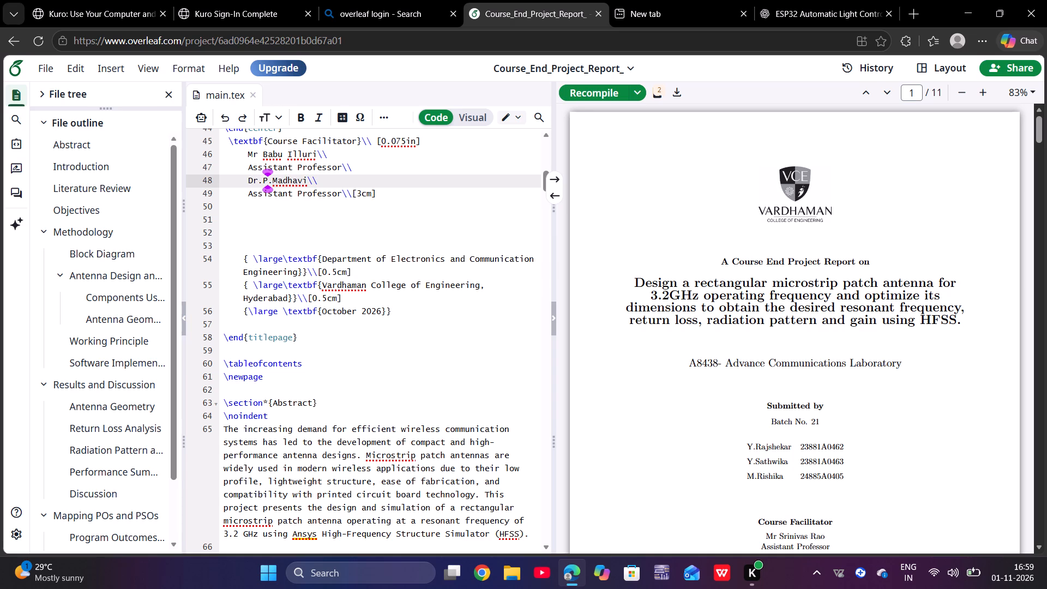
key("BackSpace")
key("b")
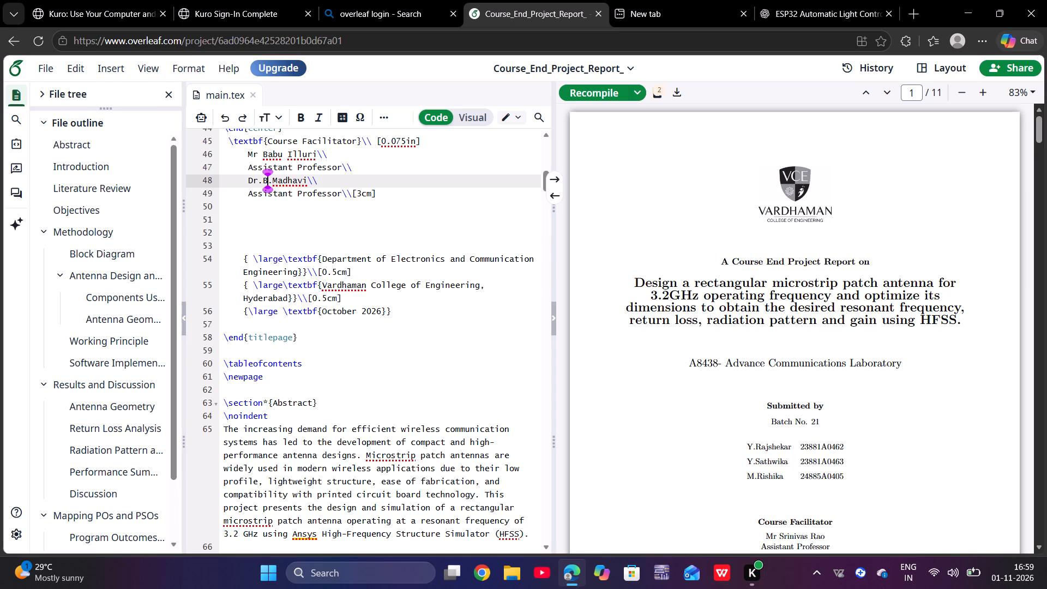
Replace the period after the second facilitator's Dr prefix with a space.
left_click(261, 187)
key("BackSpace")
key("space")
Copy the whole Abstract section of the LaTeX source, from its section heading through the Keywords paragraph.
scroll(360, 400, "down", 4)
scroll(346, 332, "down", 2)
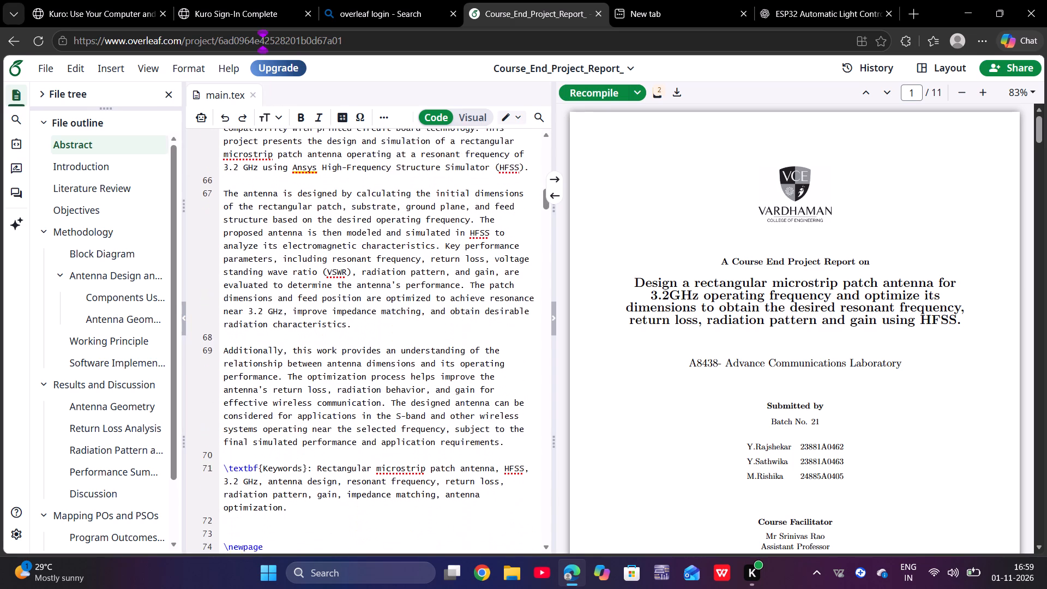
scroll(308, 290, "up", 2)
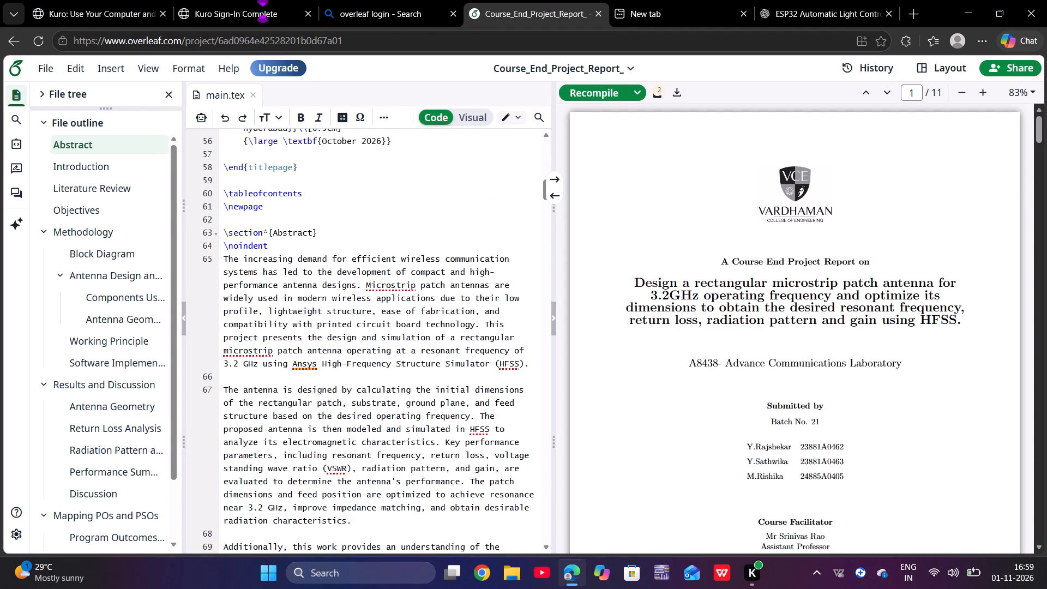
left_click_drag(223, 227, 419, 505)
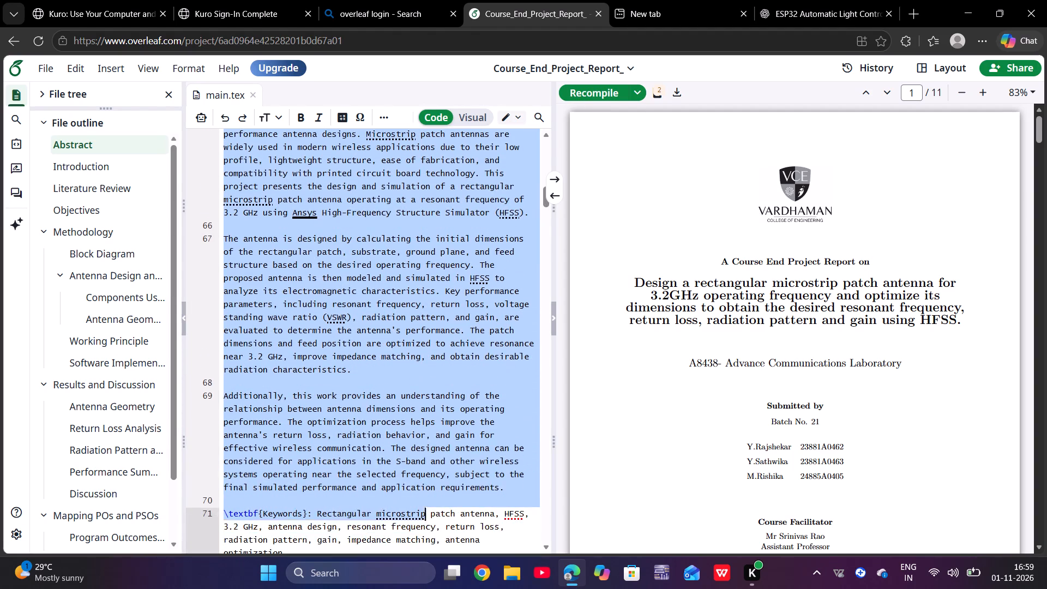
left_click_drag(419, 505, 453, 460)
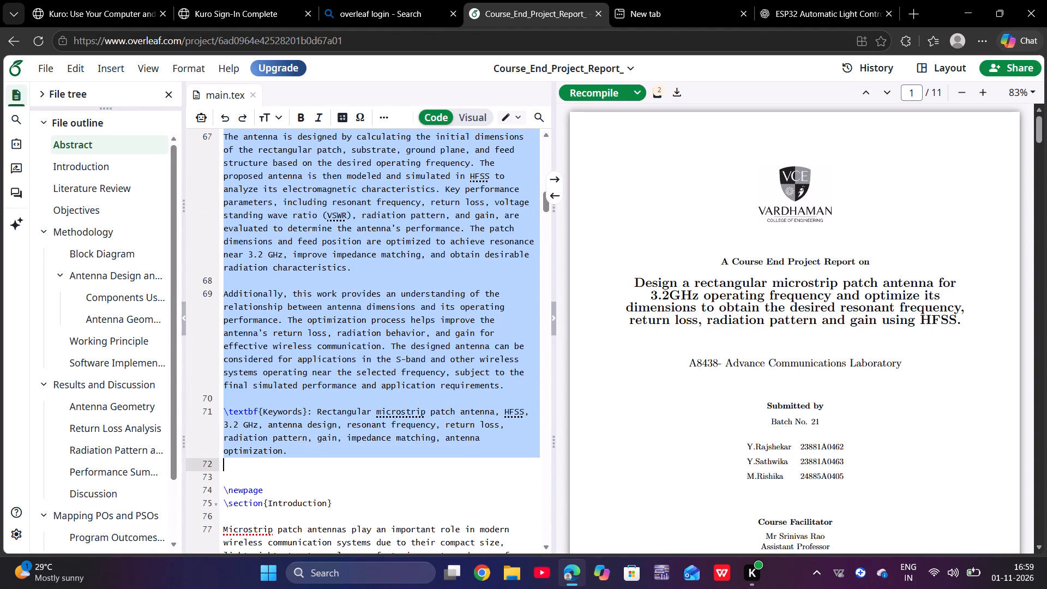
left_click_drag(453, 460, 481, 337)
key("ctrl+c")
right_click(453, 460)
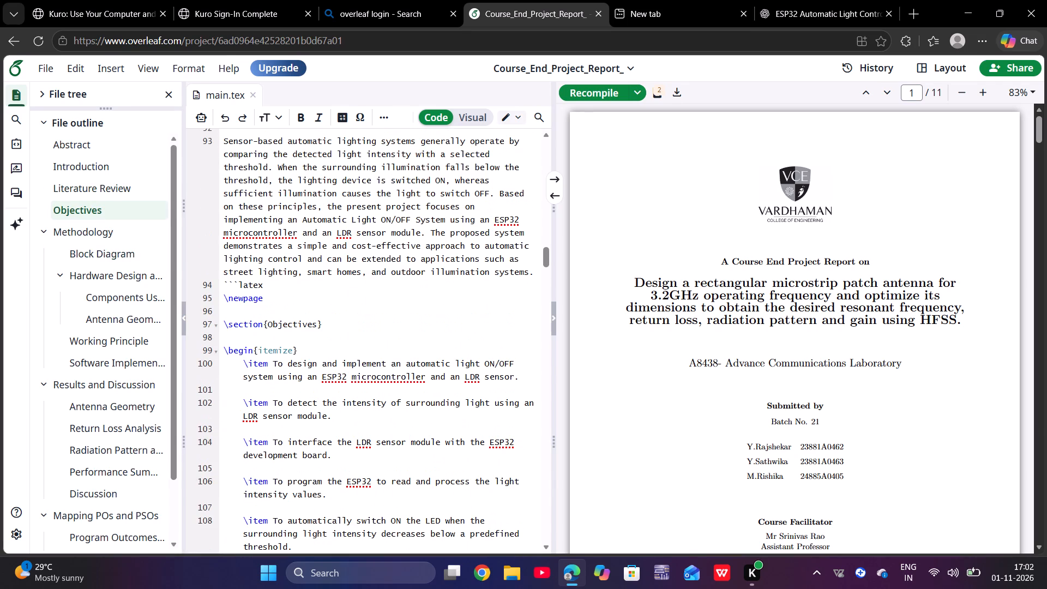
left_click_drag(268, 293, 214, 299)
key("Delete")
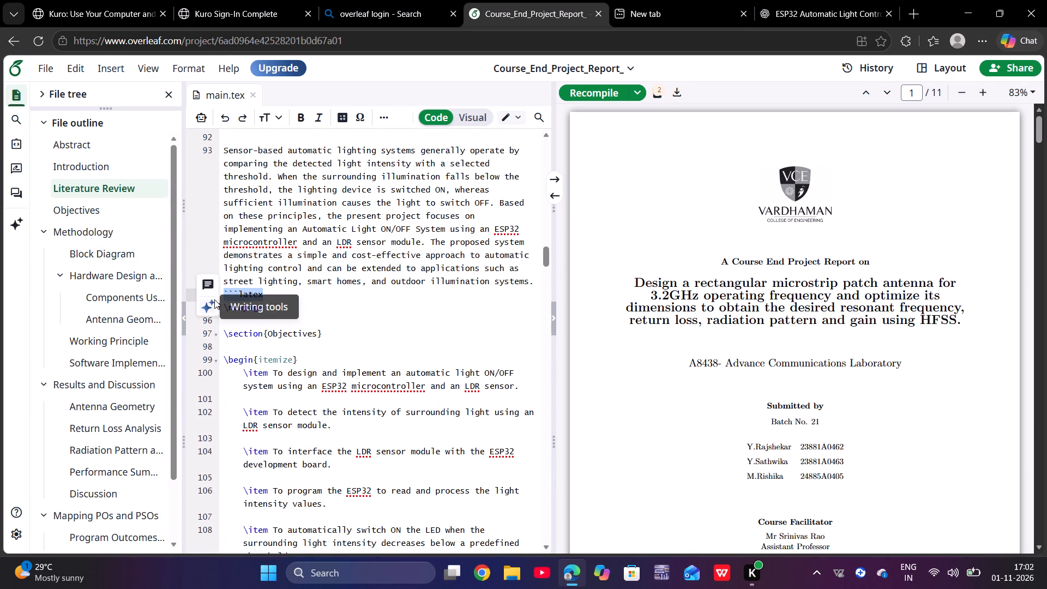
scroll(214, 299, "down", 8)
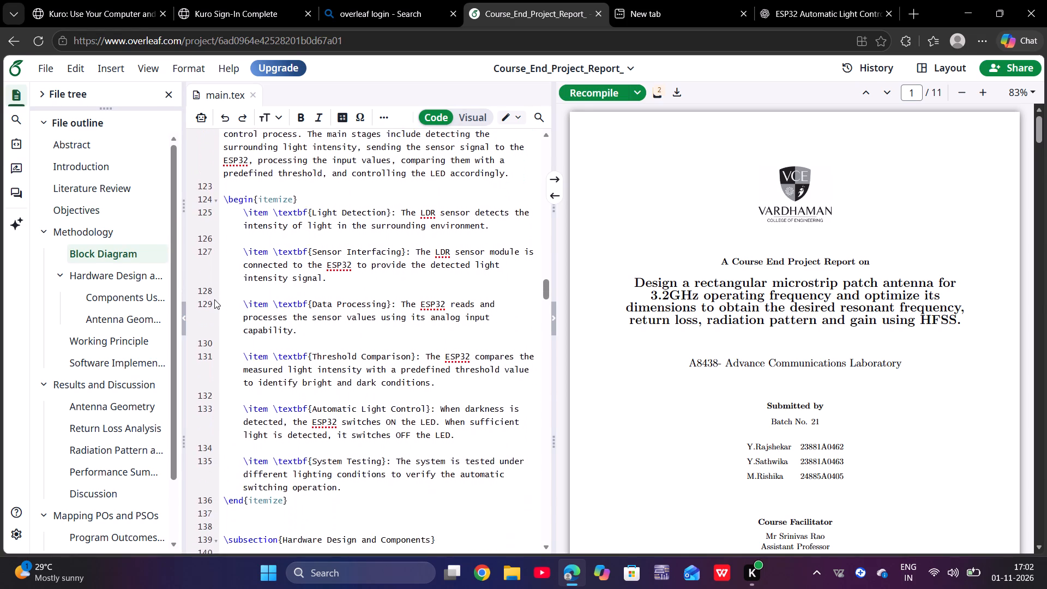
scroll(214, 299, "down", 4)
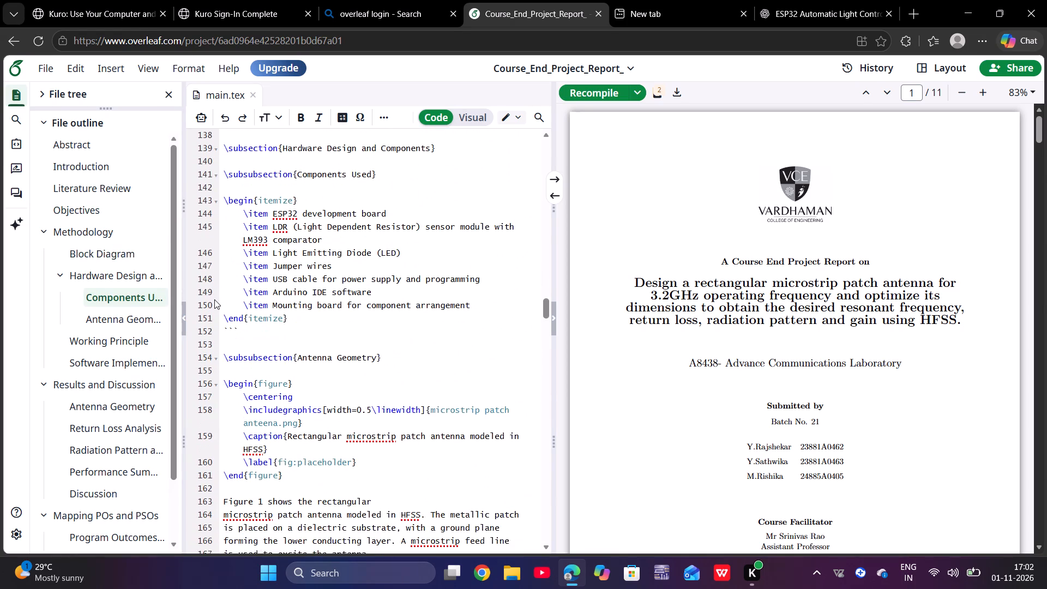
scroll(214, 299, "down", 1)
left_click(242, 321)
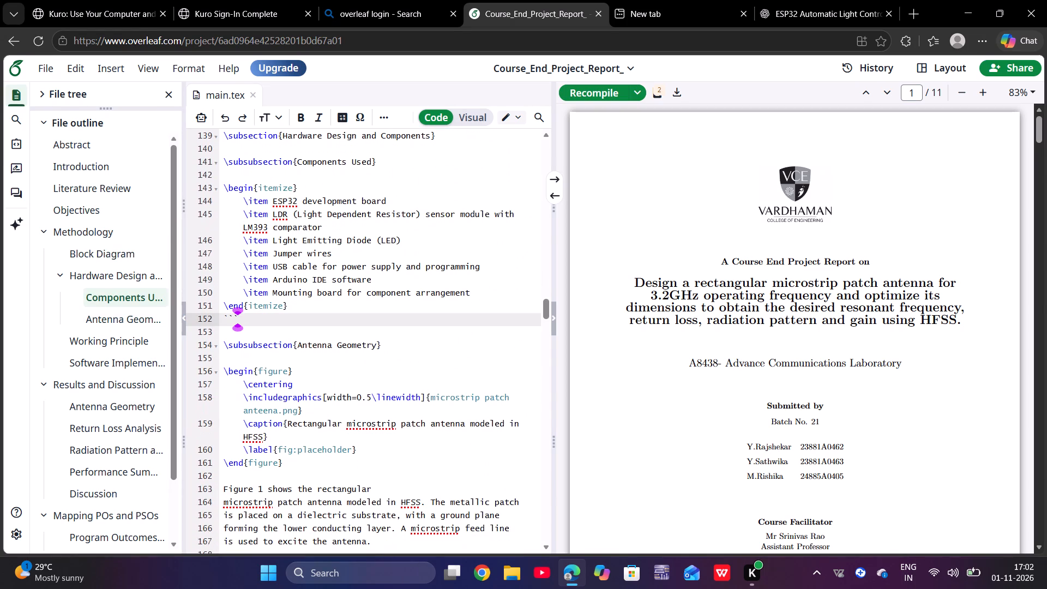
key("BackSpace")
key("BackSpace")
key("BackSpace")
Delete the Antenna Geometry subsubsection heading and its microstrip patch antenna figure block below the Components Used list.
scroll(242, 321, "down", 3)
scroll(242, 321, "up", 2)
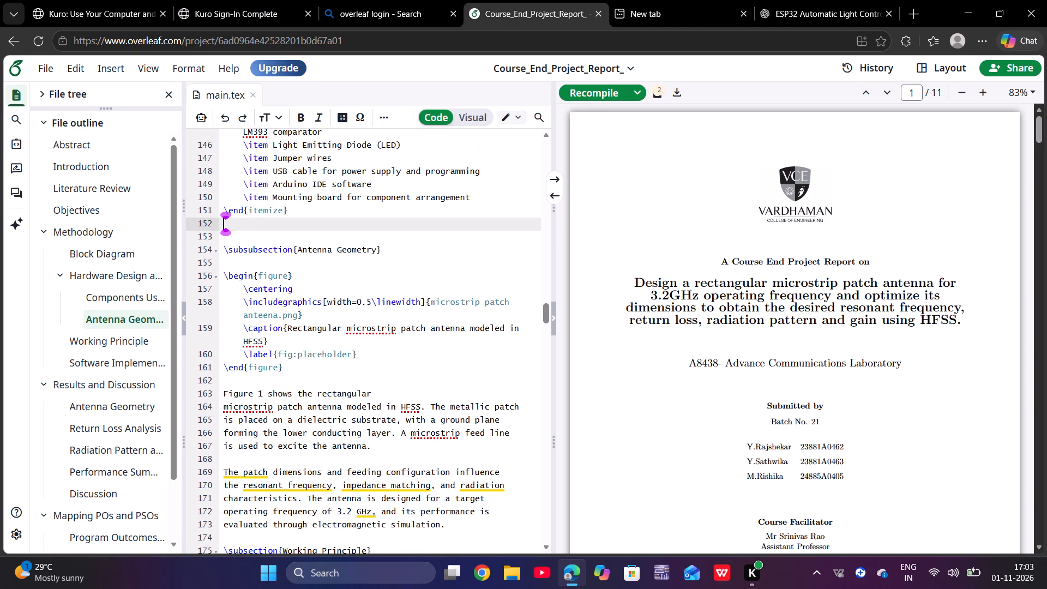
scroll(242, 321, "up", 1)
left_click_drag(224, 245, 308, 373)
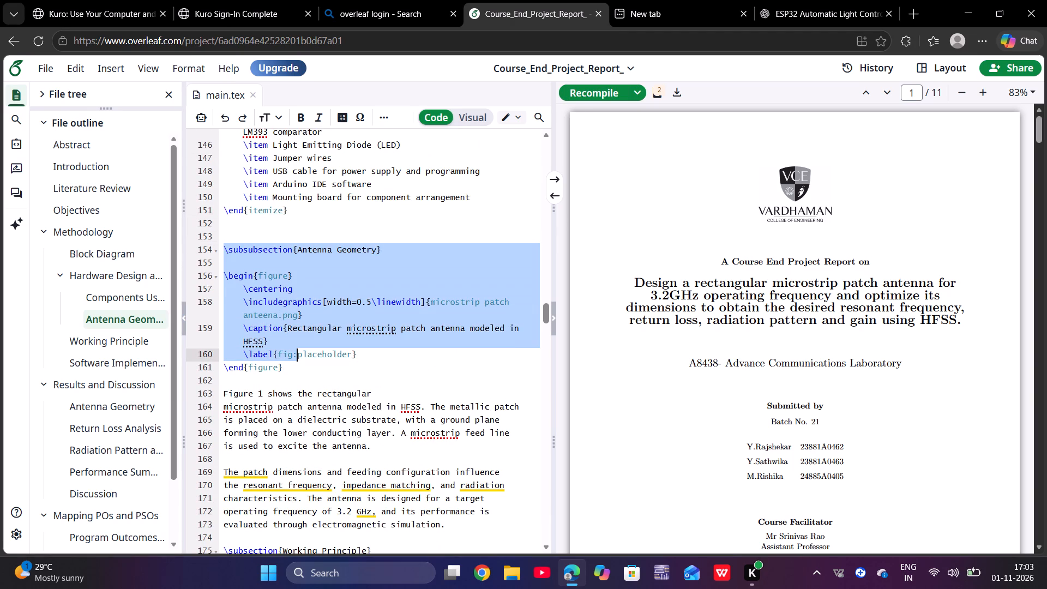
left_click_drag(308, 373, 351, 377)
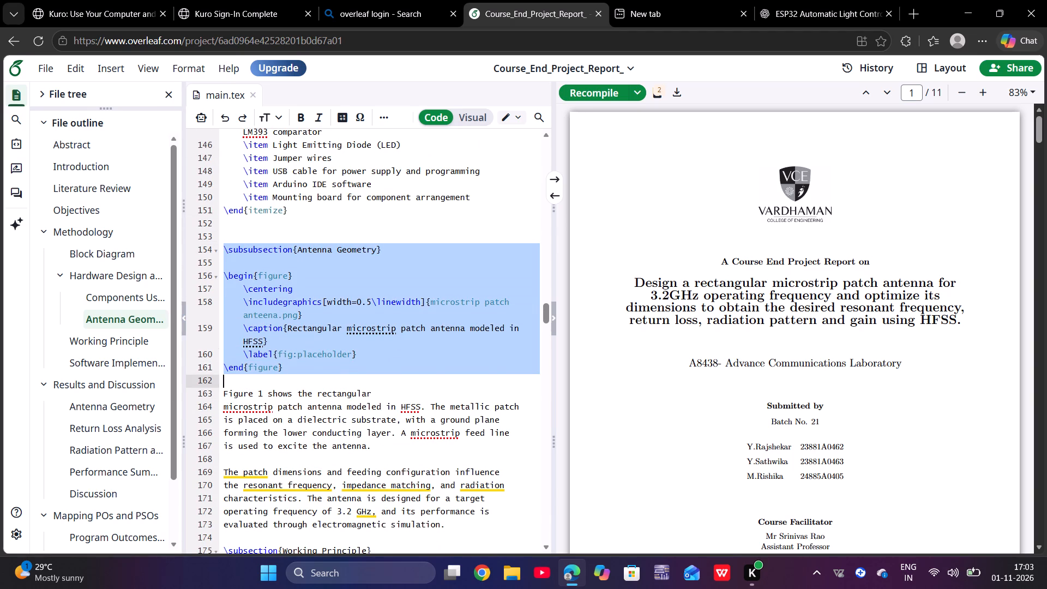
left_click_drag(351, 377, 359, 244)
key("Delete")
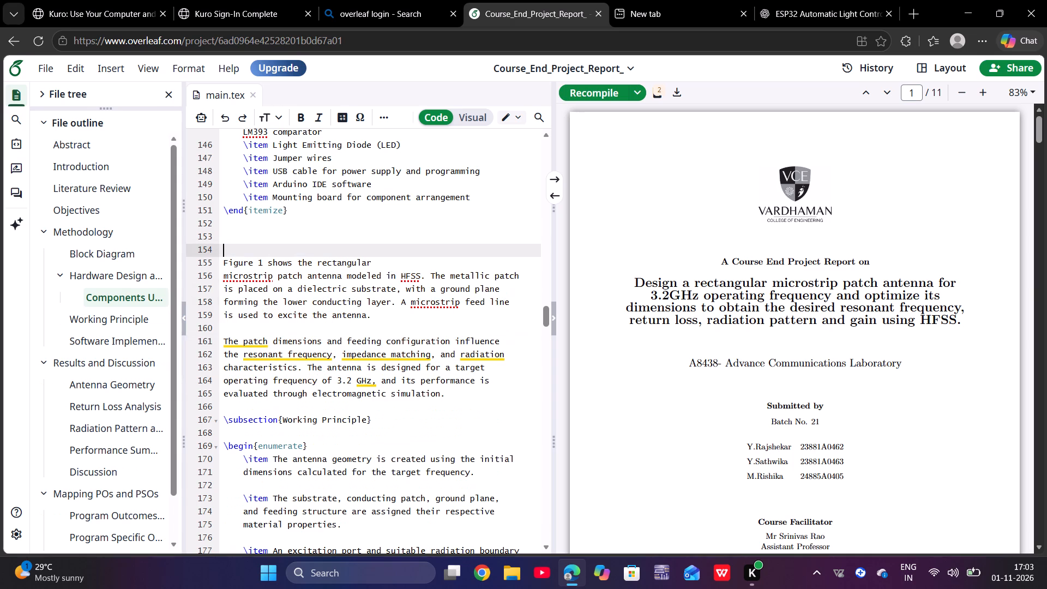
left_click_drag(359, 244, 376, 257)
Delete the leftover Figure 1 and patch antenna paragraphs, including the stray period, between the Components Used list and Working Principle.
left_click_drag(376, 257, 443, 400)
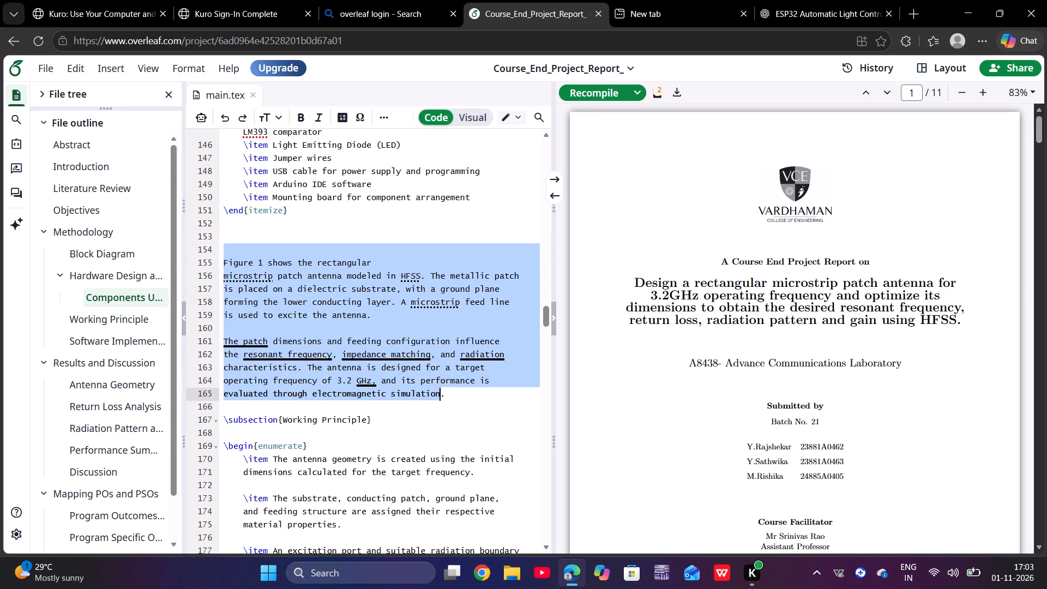
left_click_drag(443, 400, 381, 165)
key("Delete")
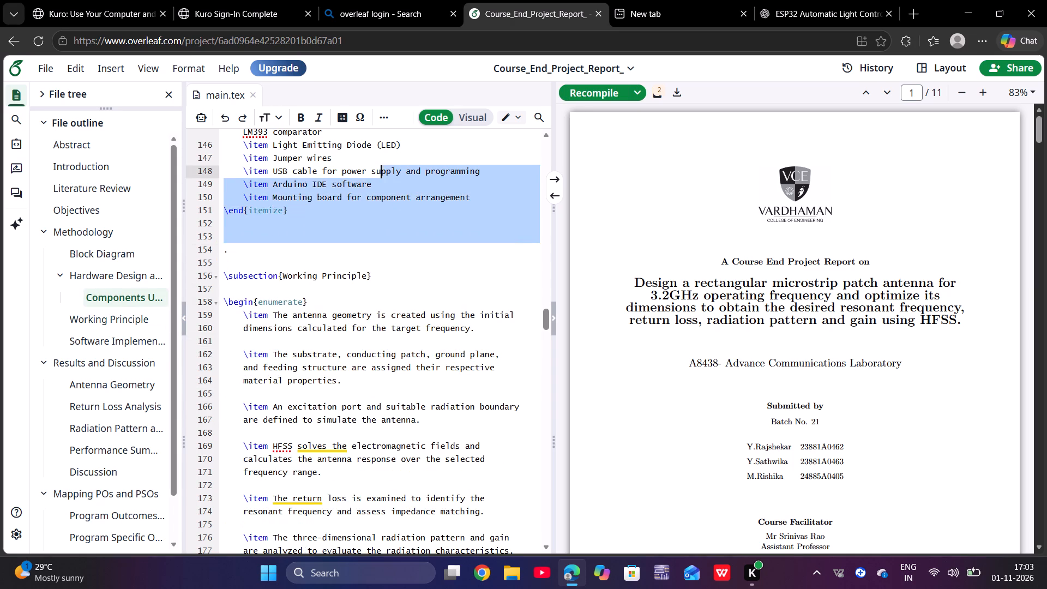
left_click_drag(381, 165, 262, 245)
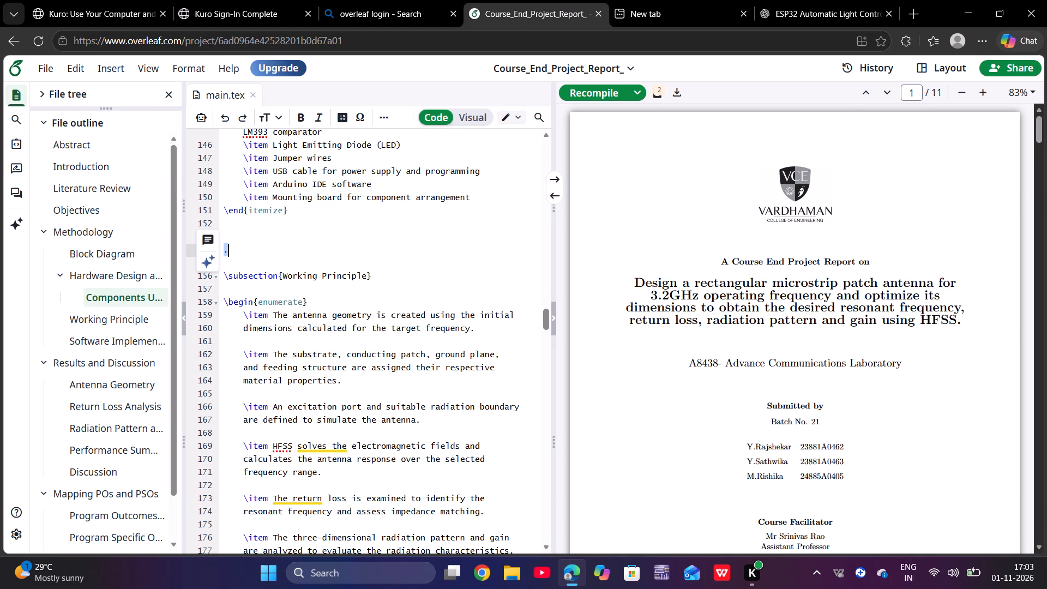
key("Delete")
left_click(248, 260)
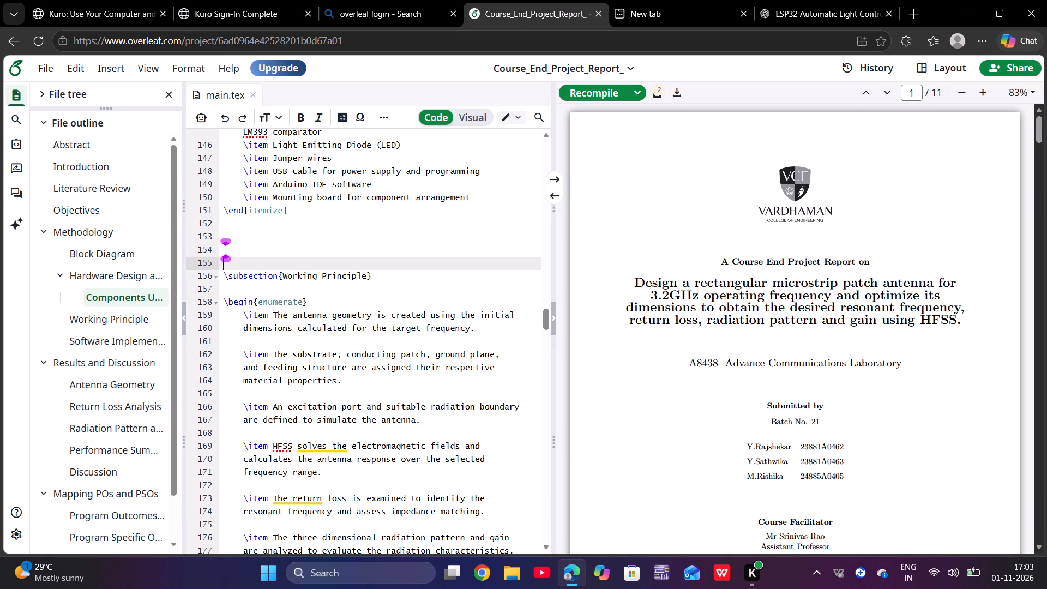
Recompile the report and check the Objectives, Methodology and Components Used content in the PDF preview.
scroll(248, 260, "down", 6)
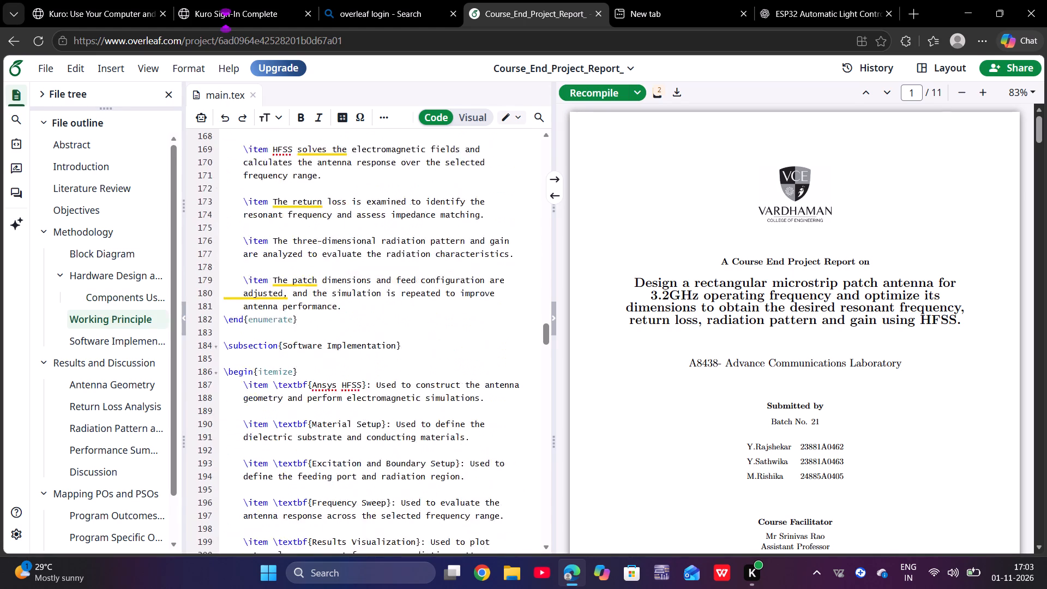
scroll(248, 260, "down", 10)
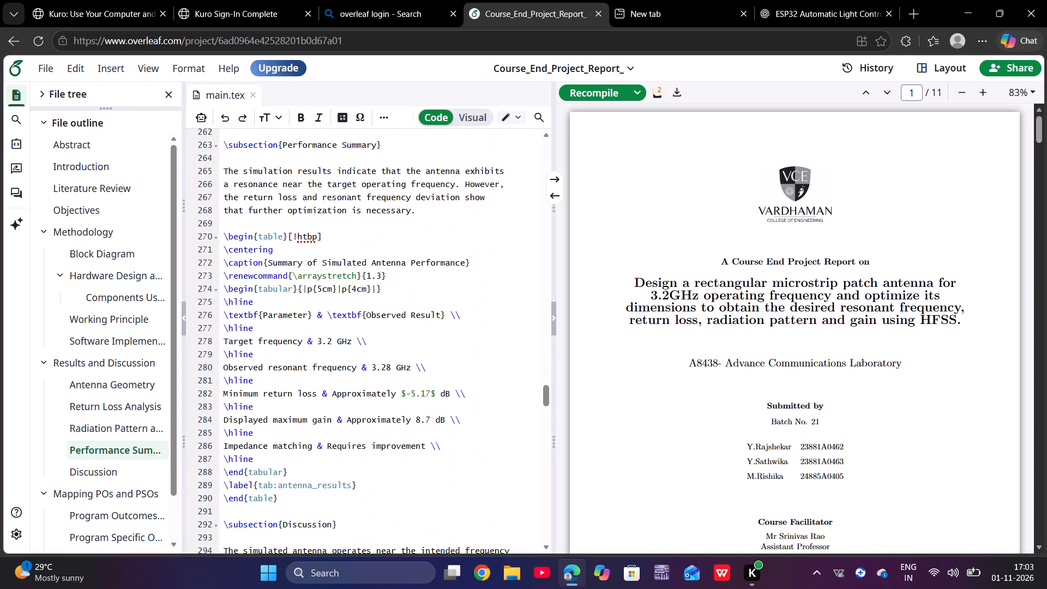
scroll(819, 422, "down", 15)
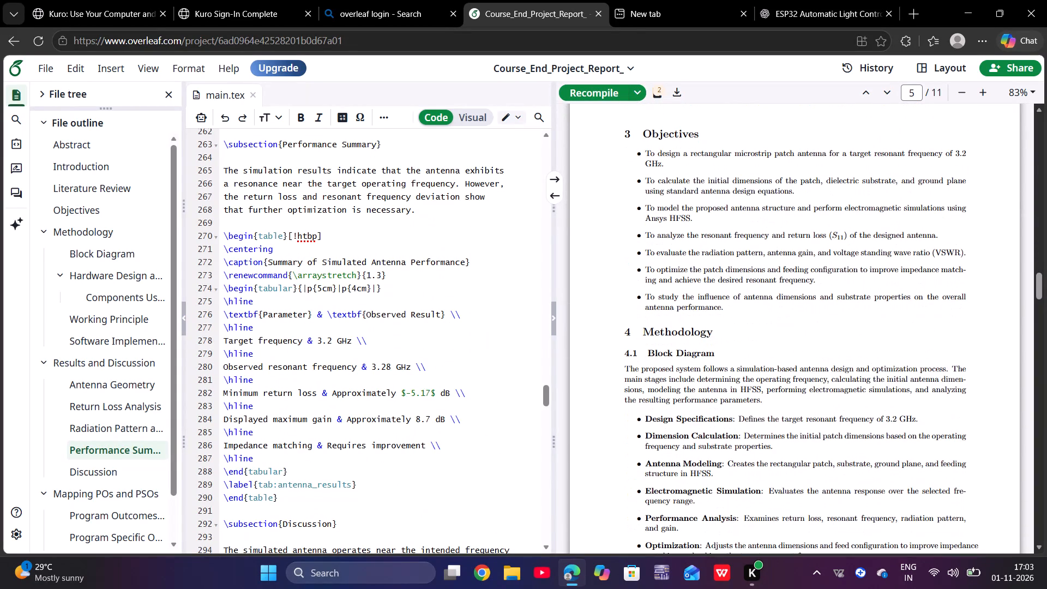
left_click(609, 87)
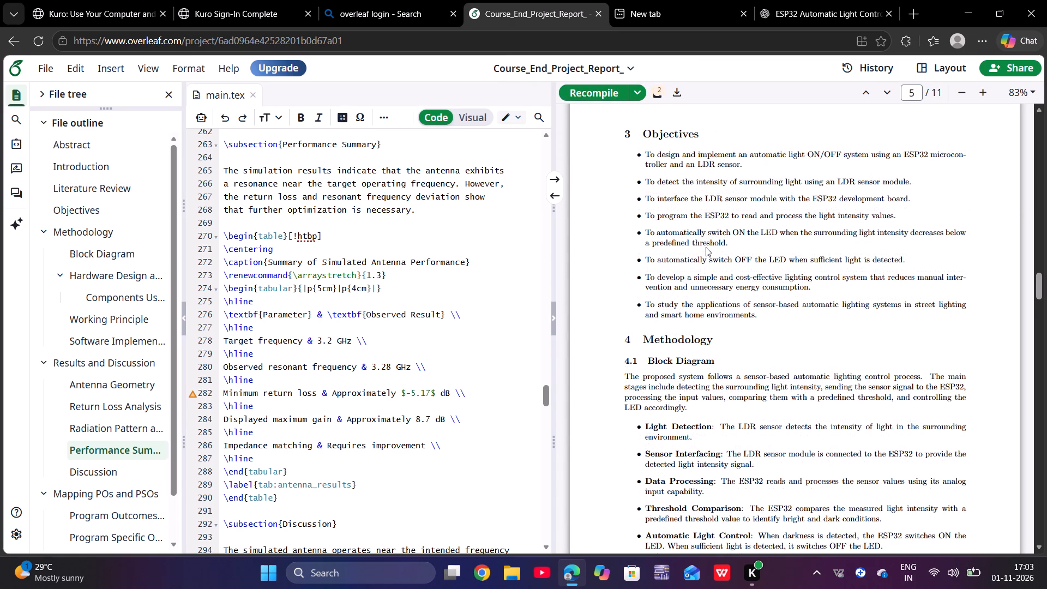
scroll(705, 253, "down", 1)
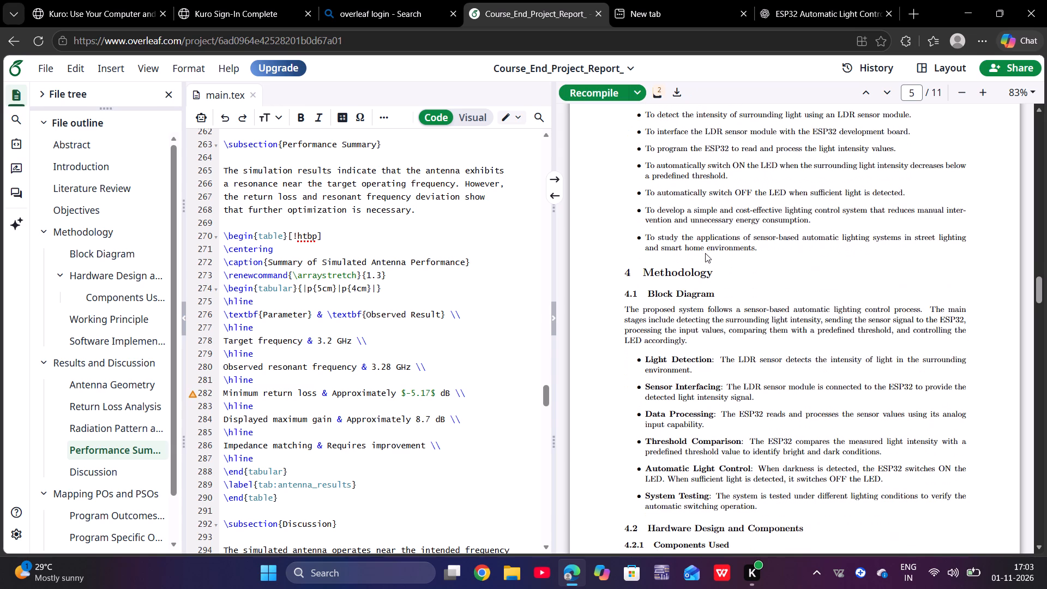
scroll(705, 253, "down", 4)
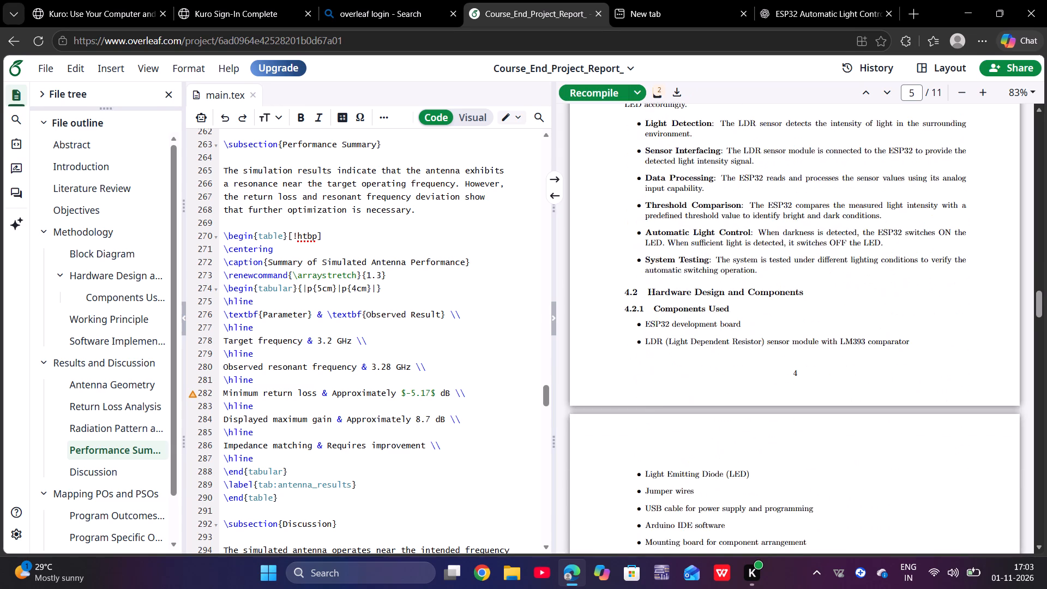
scroll(705, 253, "down", 3)
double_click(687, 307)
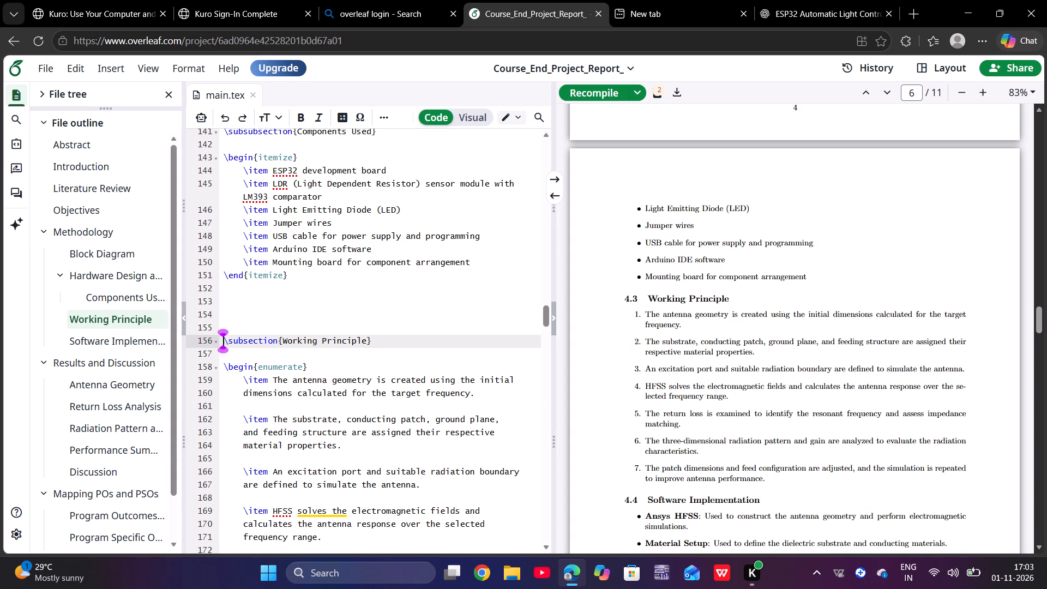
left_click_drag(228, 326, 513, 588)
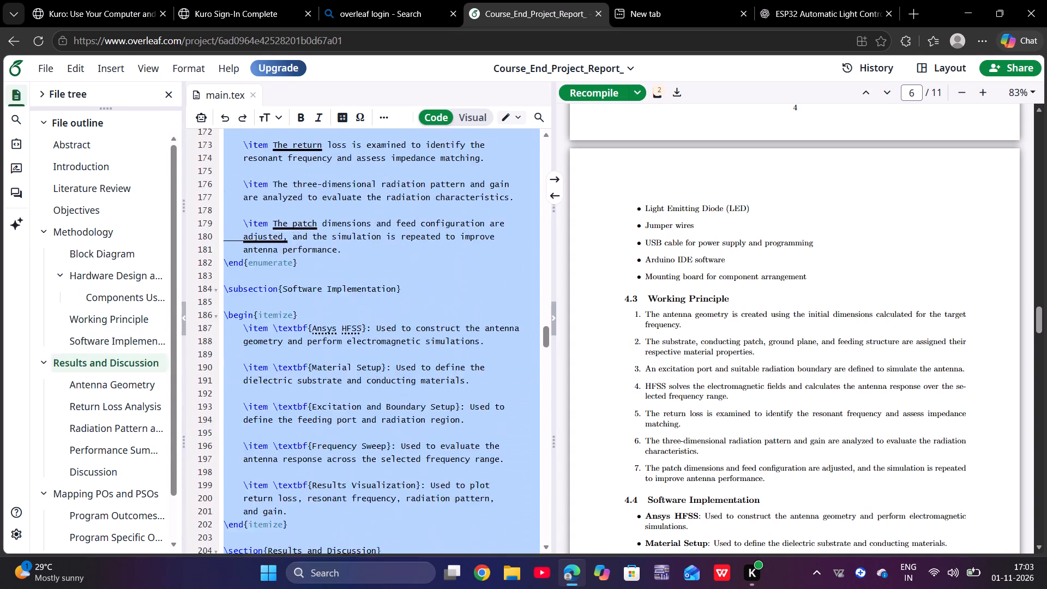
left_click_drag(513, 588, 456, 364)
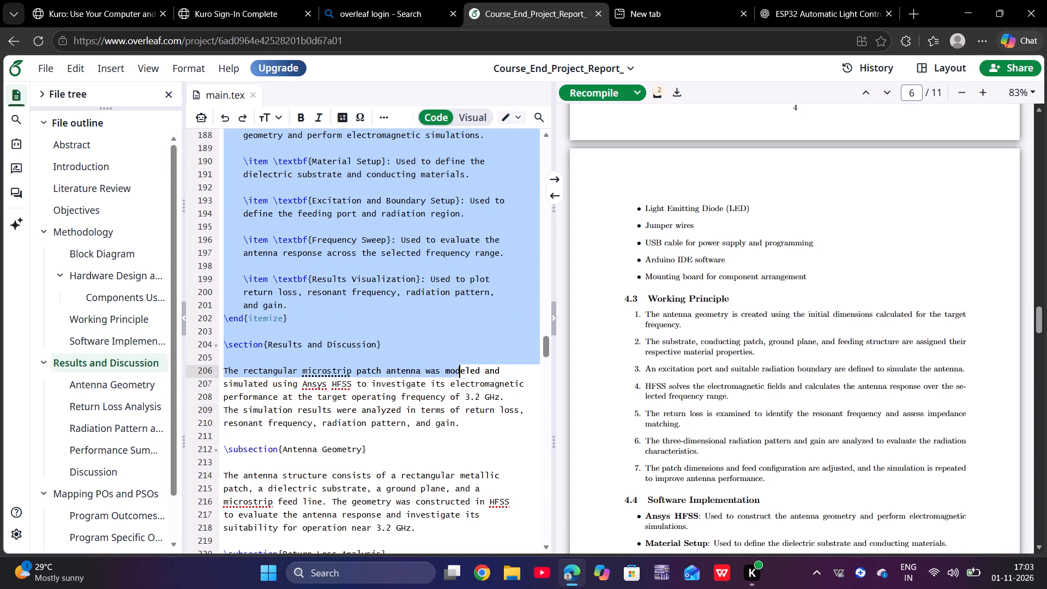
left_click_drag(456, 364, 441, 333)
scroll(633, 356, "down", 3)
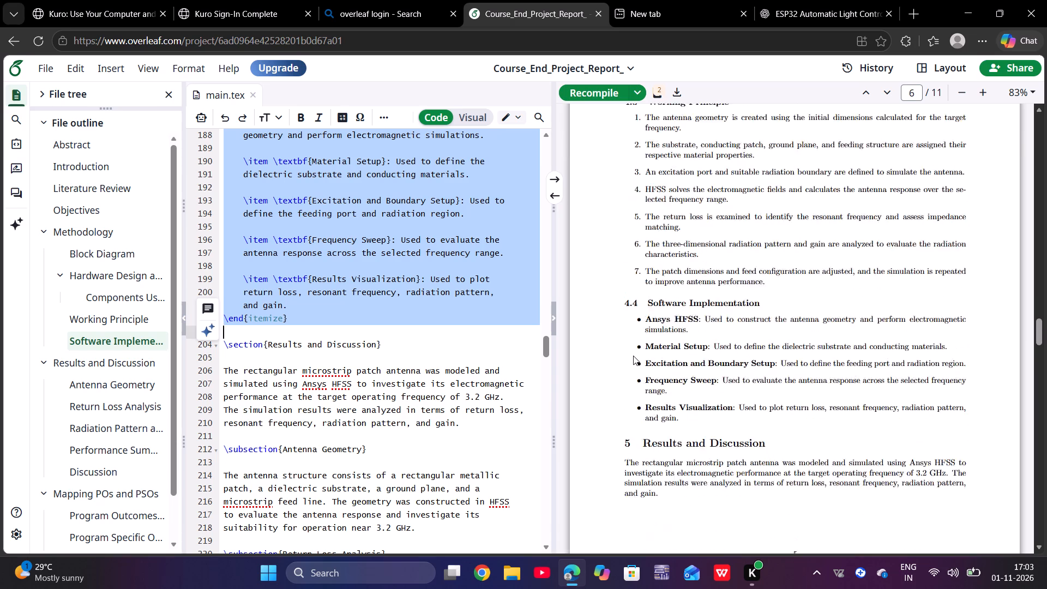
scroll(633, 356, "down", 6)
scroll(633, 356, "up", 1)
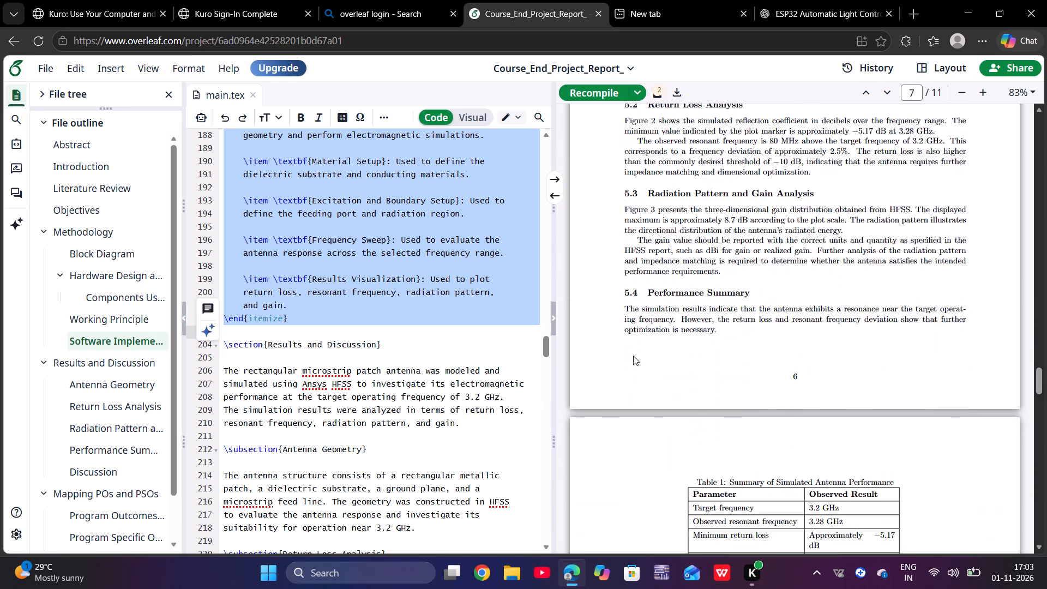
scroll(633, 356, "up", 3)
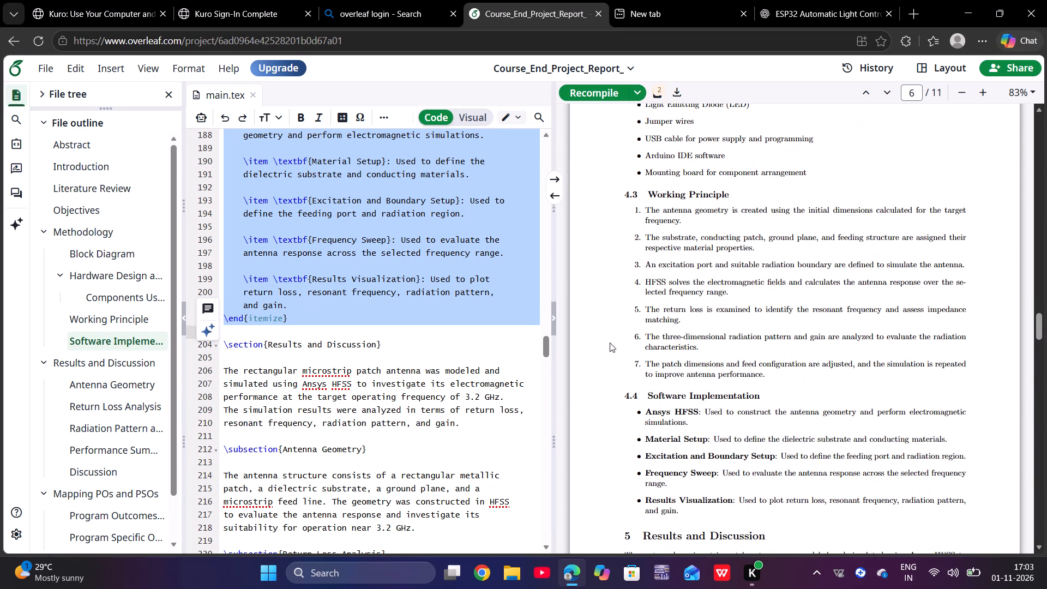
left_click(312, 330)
scroll(312, 330, "up", 3)
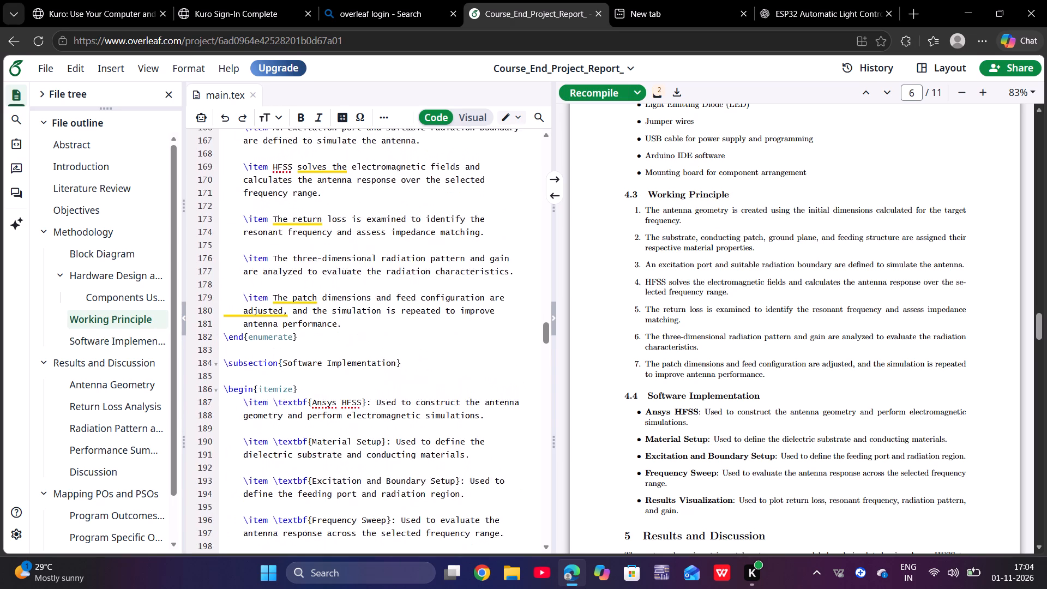
scroll(312, 330, "up", 3)
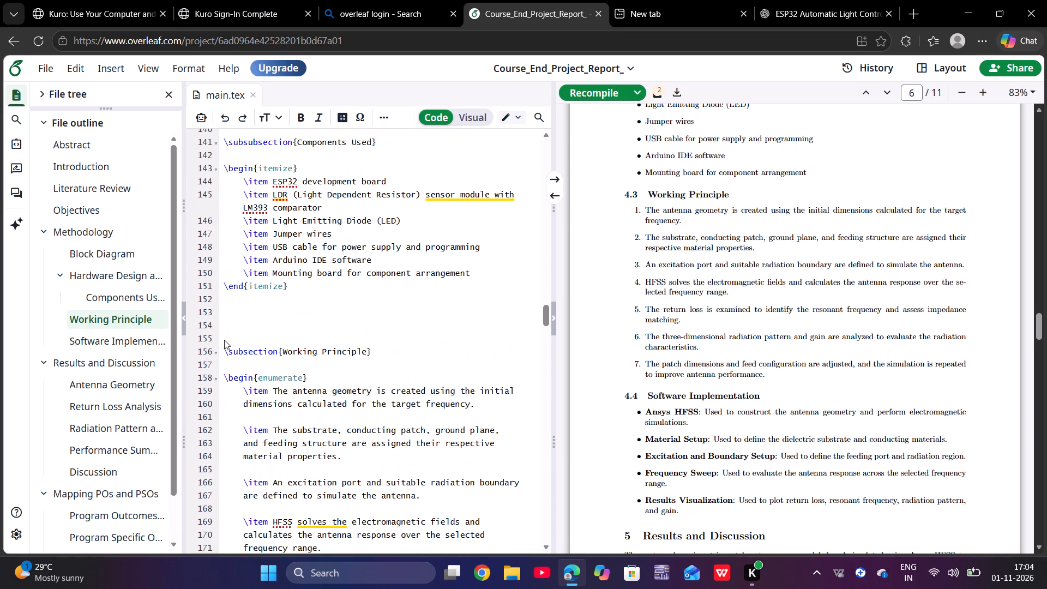
left_click_drag(220, 340, 449, 535)
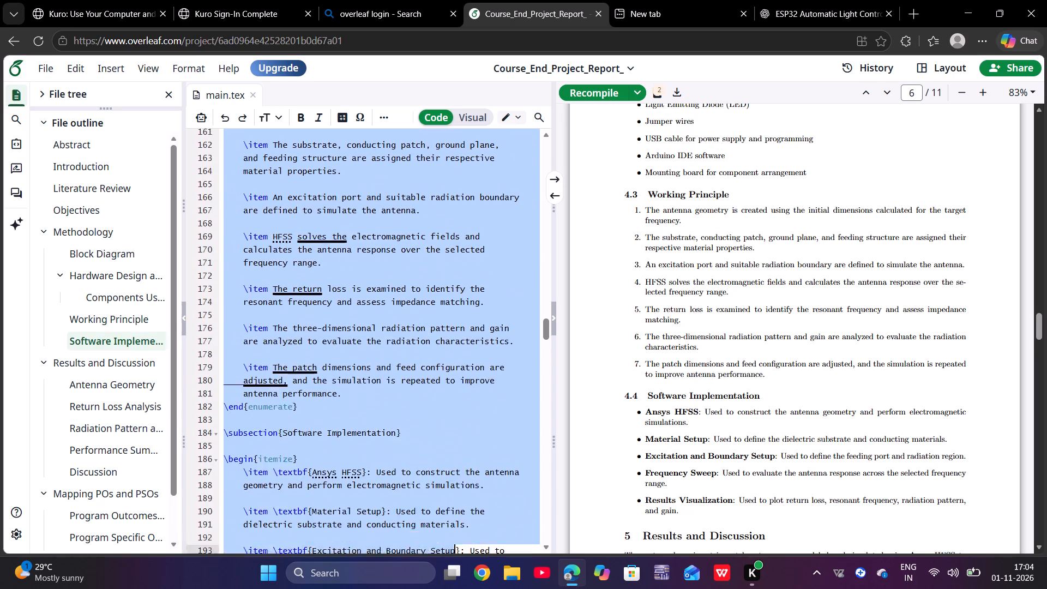
left_click_drag(449, 535, 400, 463)
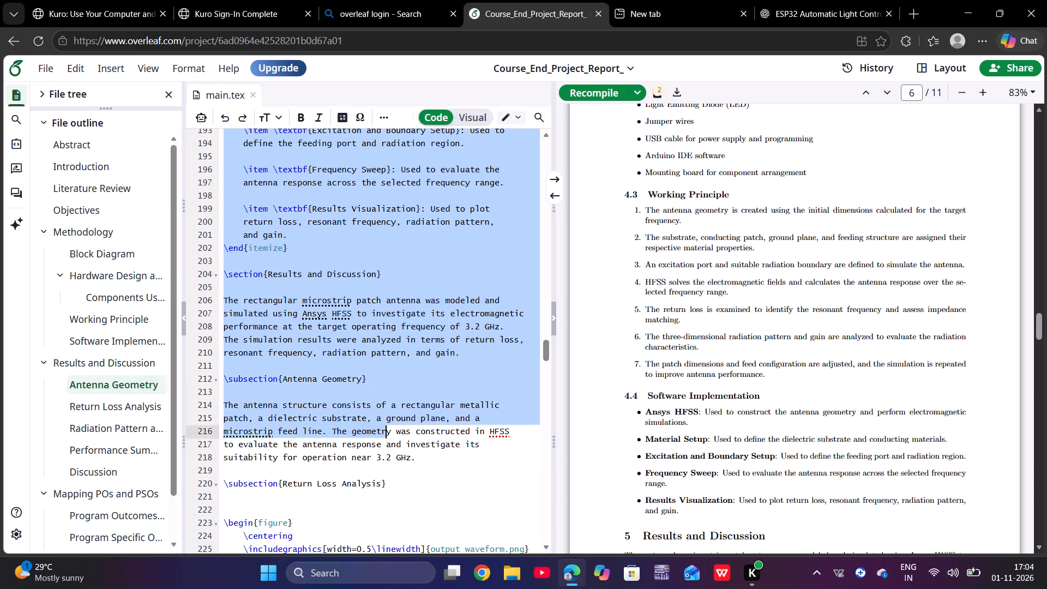
left_click_drag(400, 463, 452, 438)
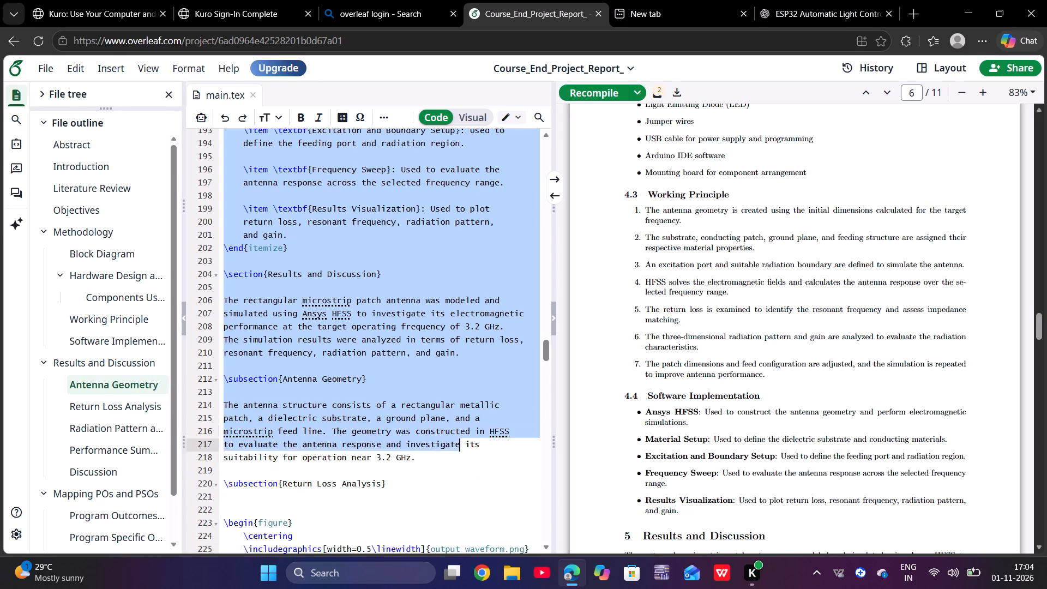
left_click_drag(452, 438, 526, 561)
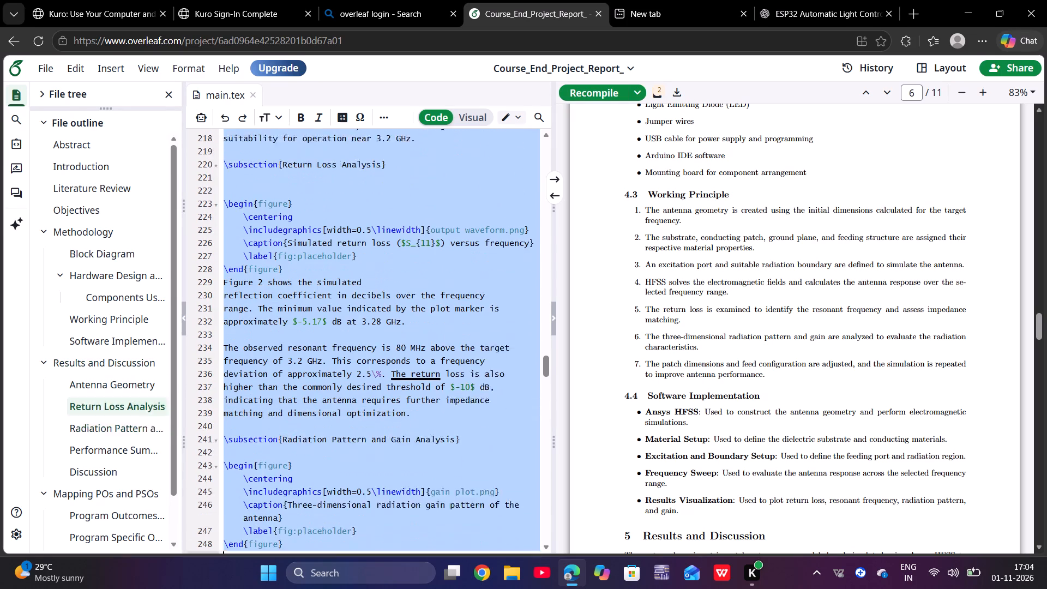
left_click_drag(526, 561, 512, 474)
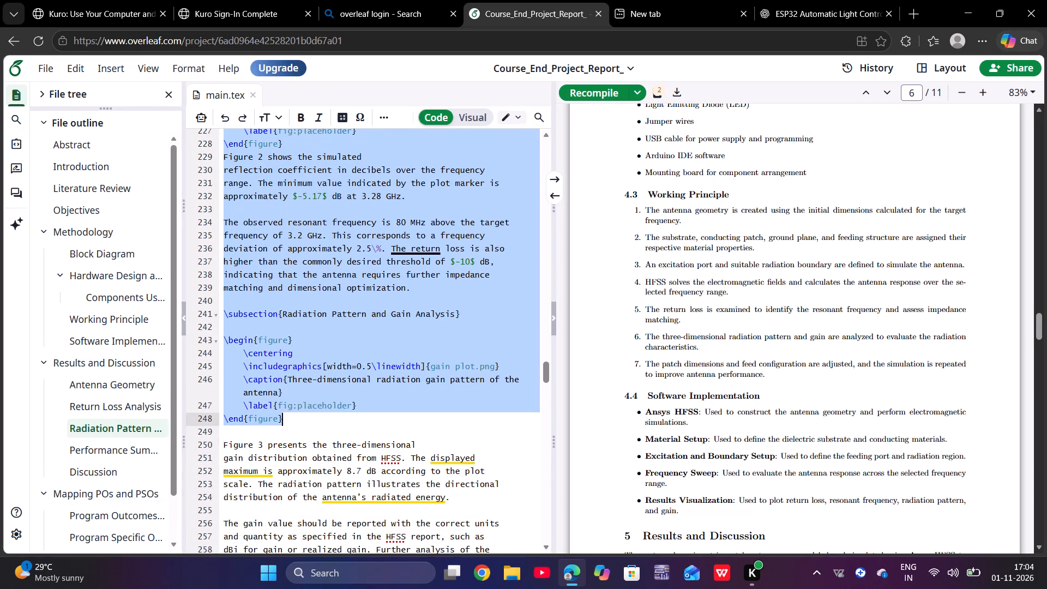
left_click_drag(512, 474, 519, 289)
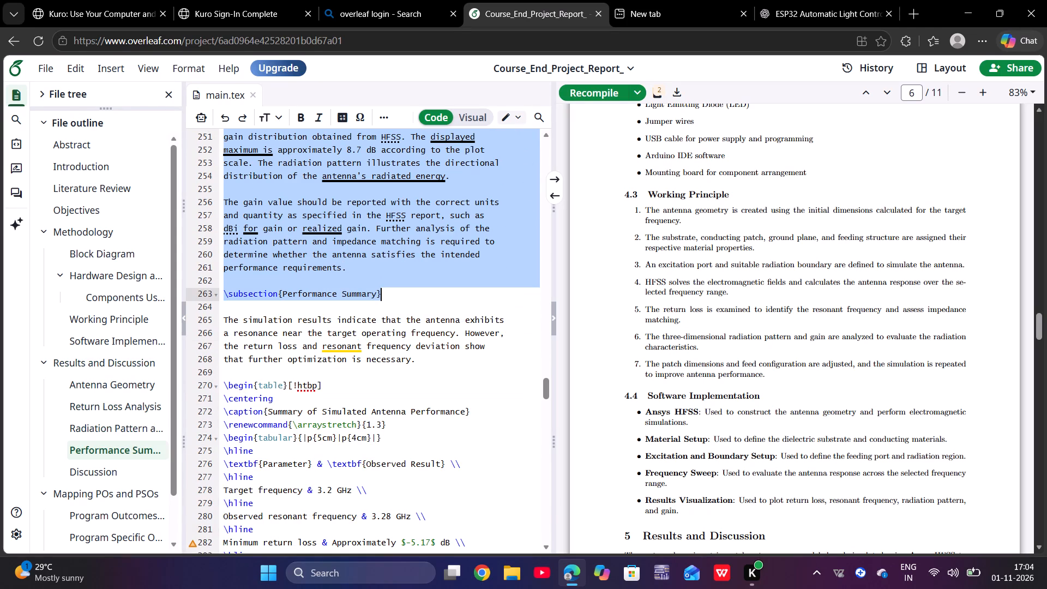
left_click_drag(519, 289, 510, 373)
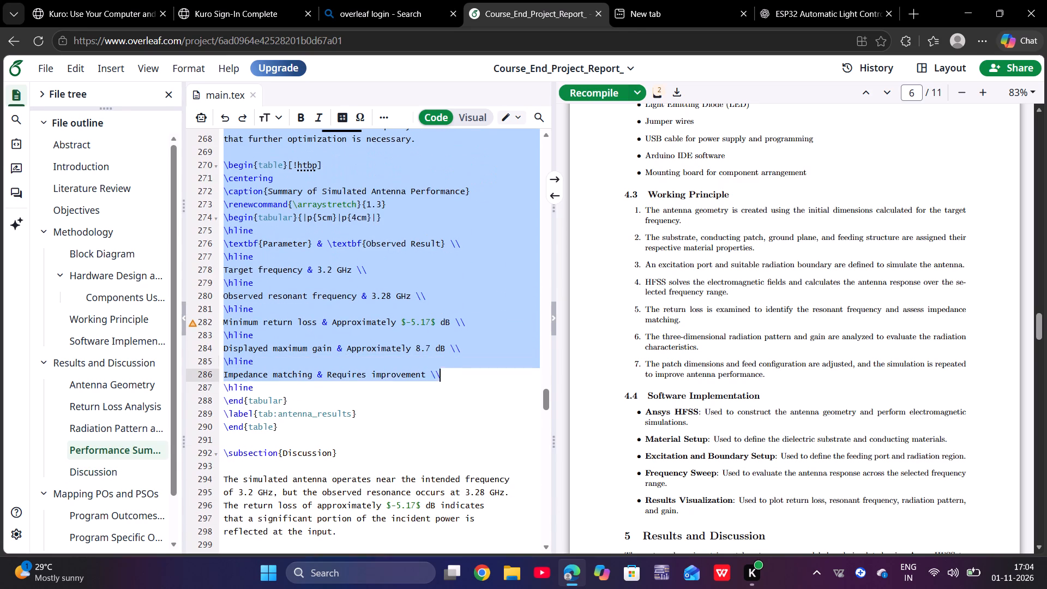
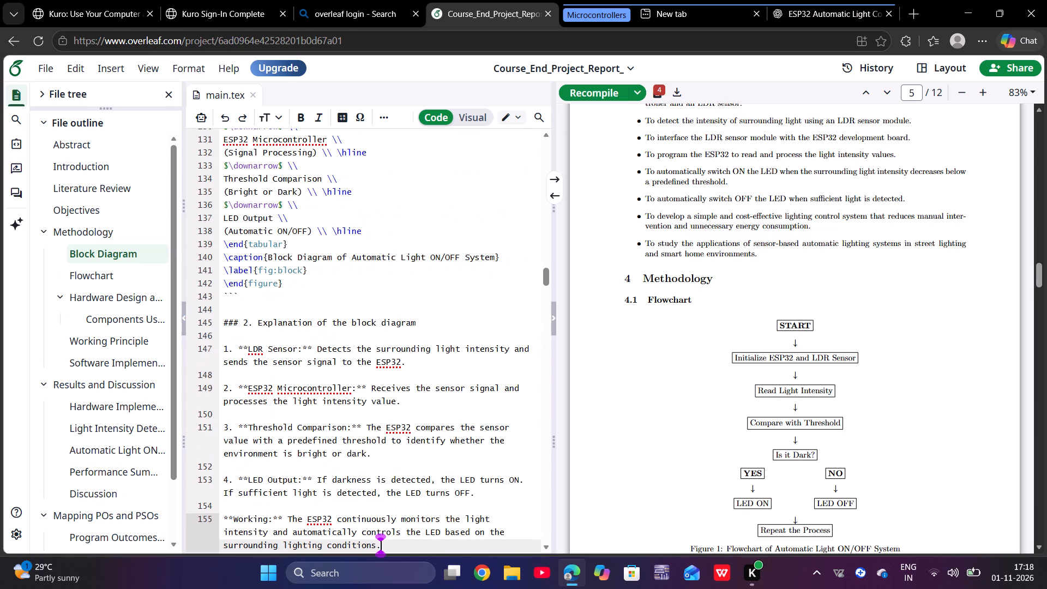
left_click(314, 348)
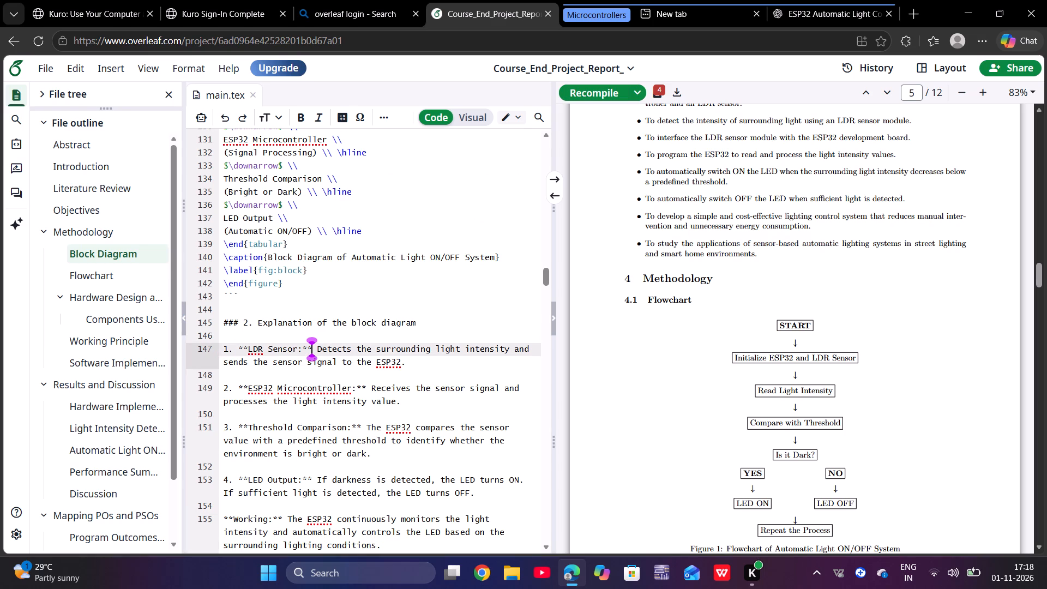
key("ctrl+s")
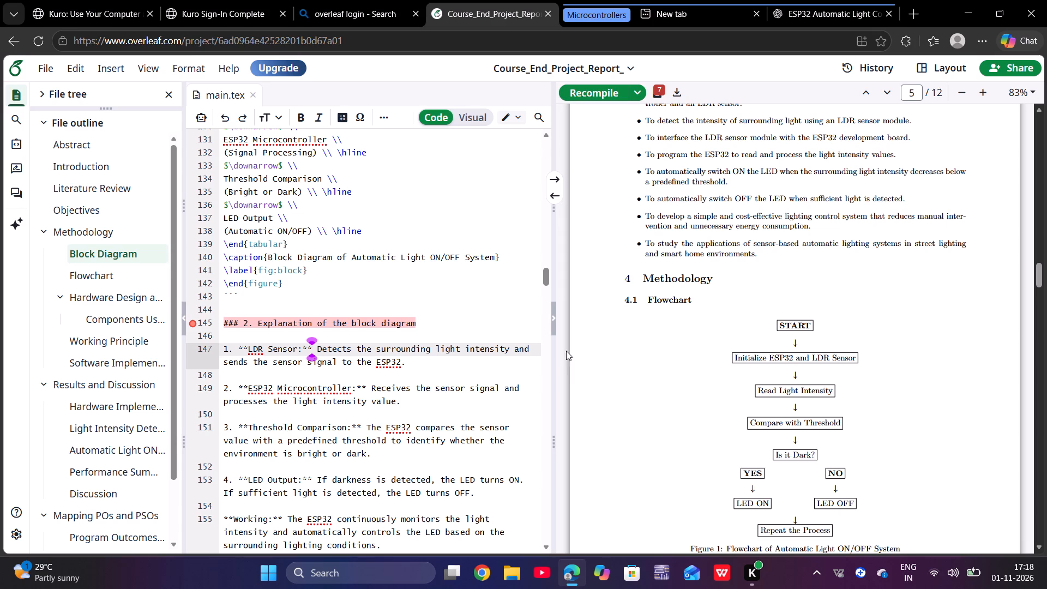
Delete the closing ``` and the "### 2. Explanation of the block diagram" heading after the block diagram figure.
left_click_drag(429, 312, 378, 314)
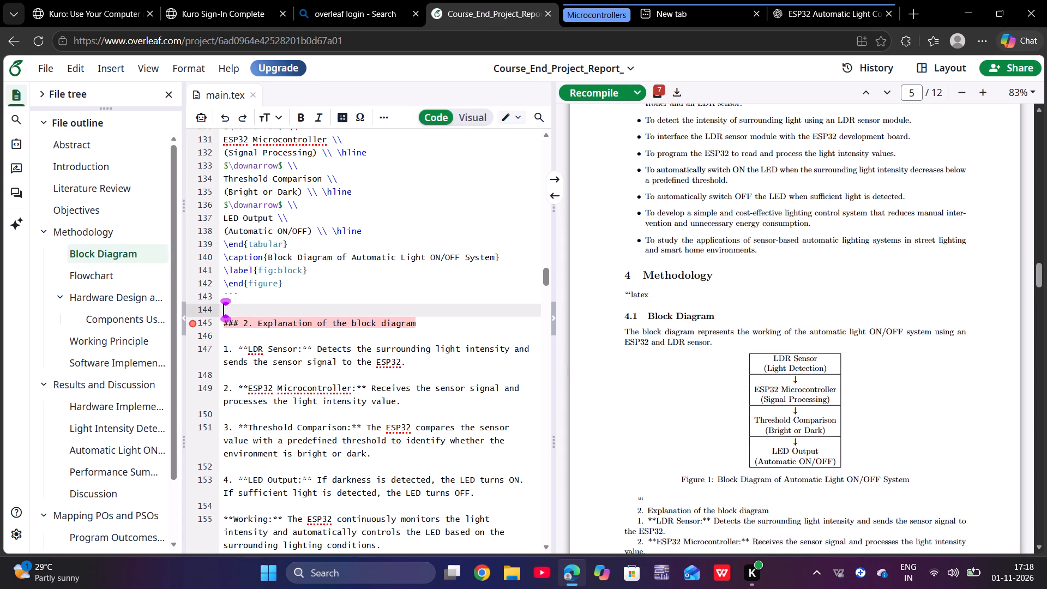
left_click_drag(378, 314, 203, 327)
key("BackSpace")
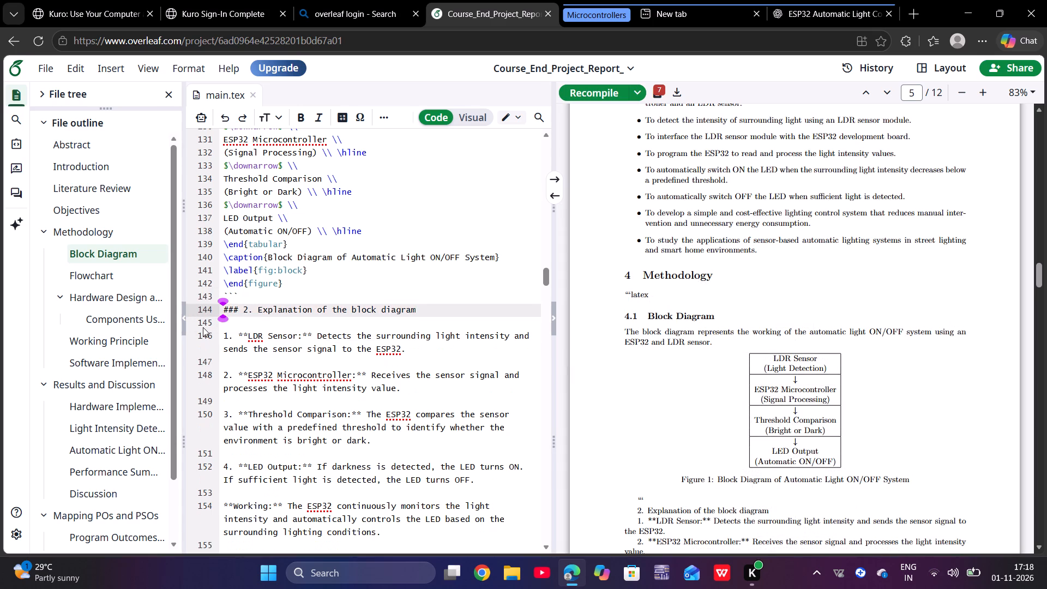
left_click_drag(203, 327, 430, 296)
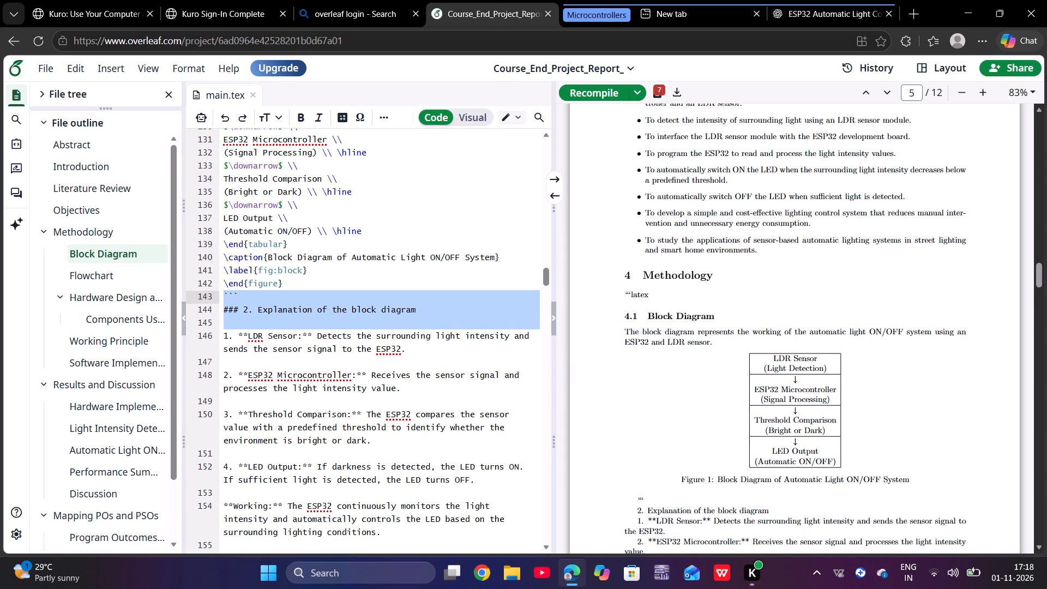
key("BackSpace")
Review the Block Diagram subsection, its explanation and the following Flowchart in the compiled report.
scroll(323, 293, "up", 1)
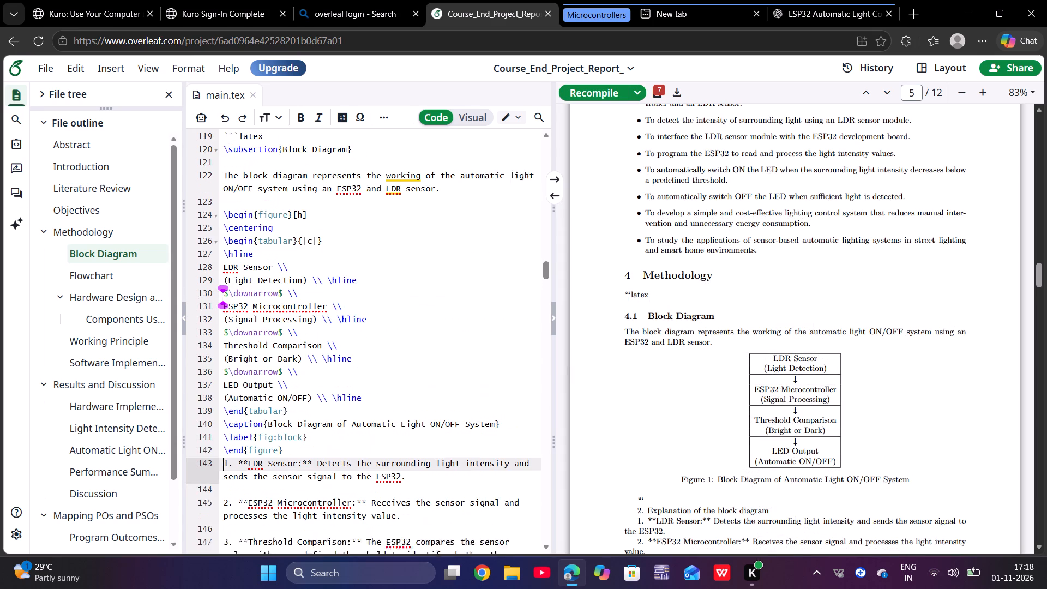
scroll(323, 293, "up", 1)
scroll(717, 296, "down", 2)
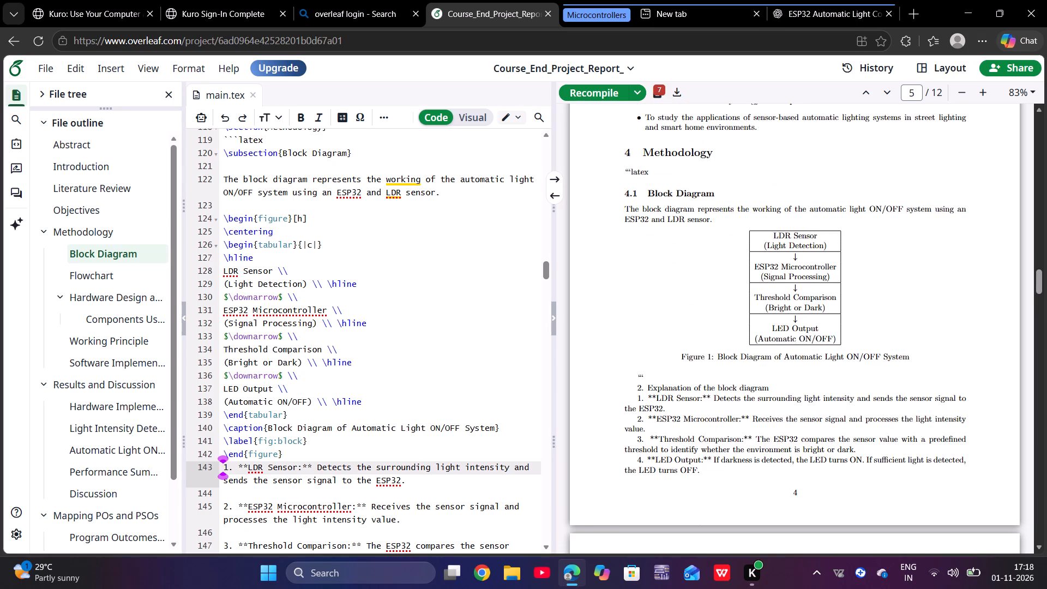
scroll(706, 236, "down", 1)
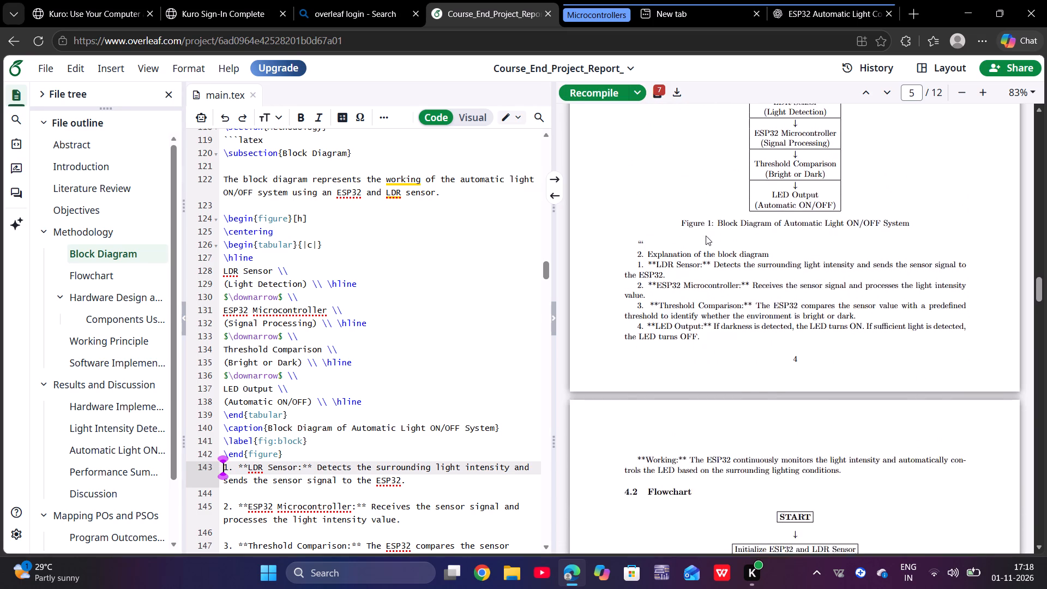
scroll(706, 236, "down", 2)
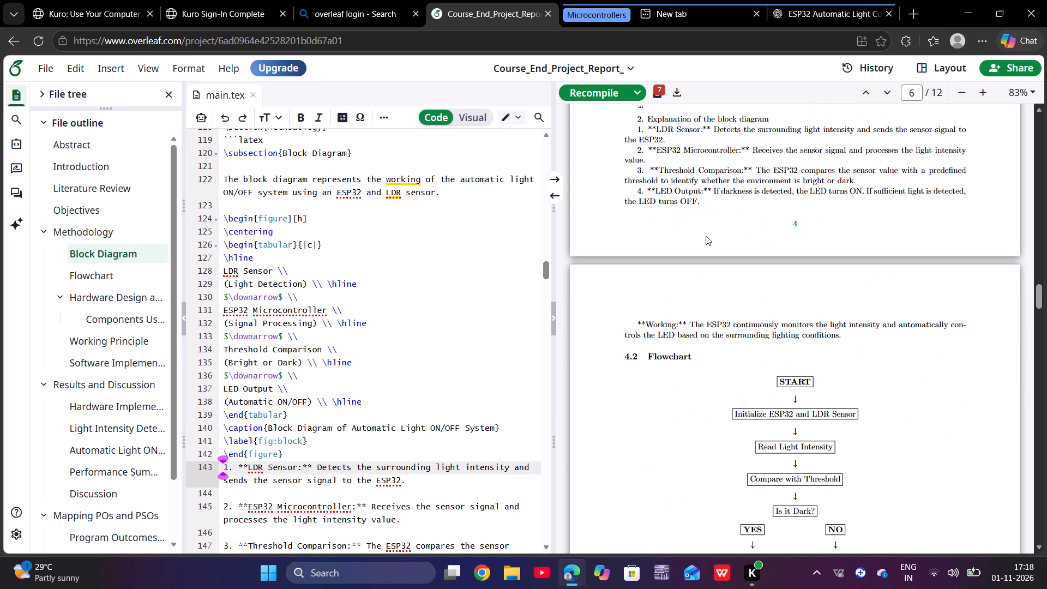
scroll(706, 236, "down", 1)
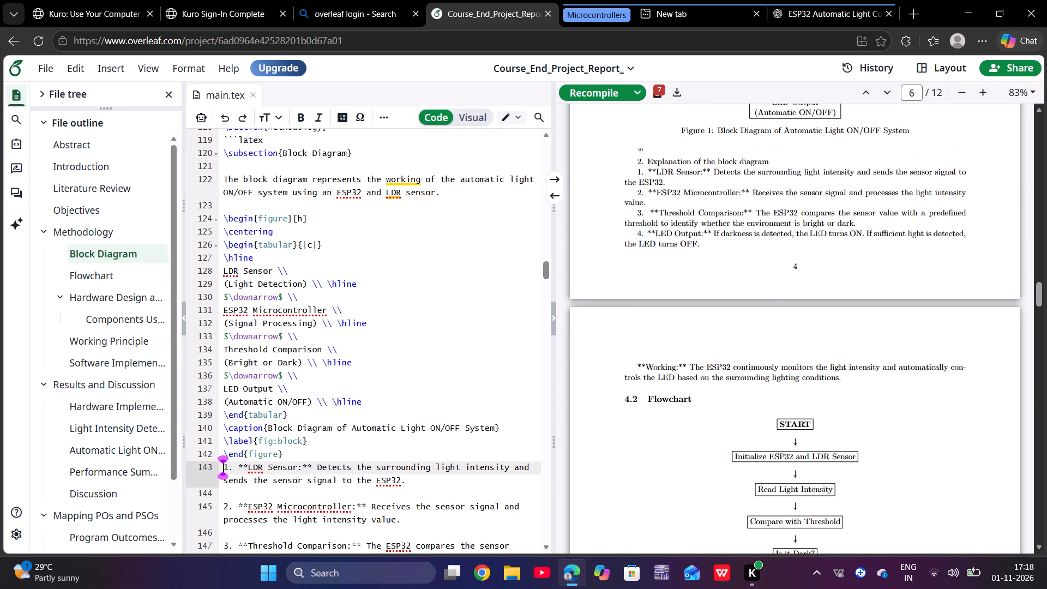
scroll(706, 236, "down", 4)
scroll(706, 236, "up", 3)
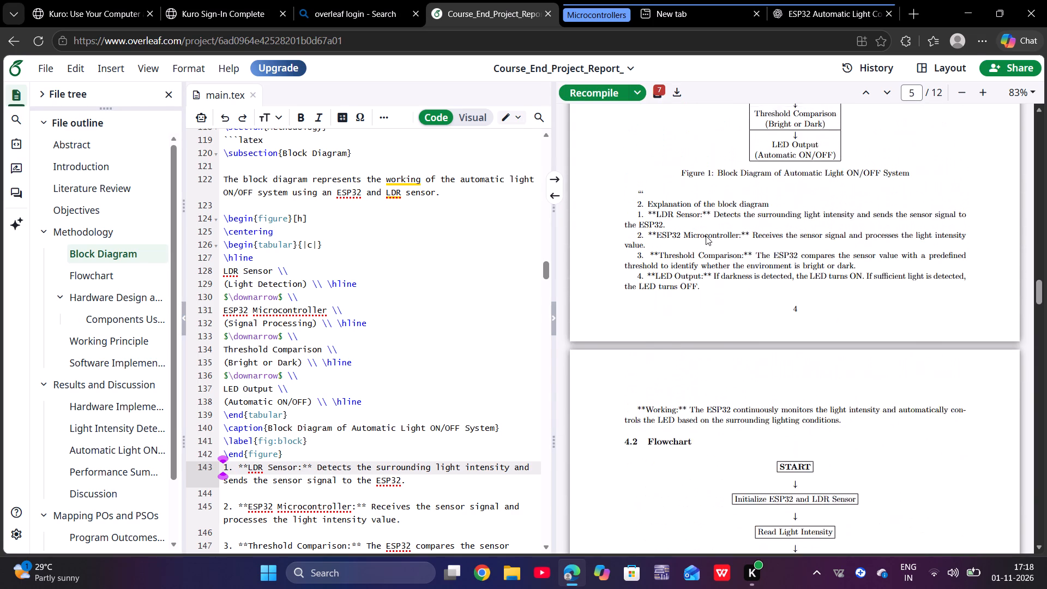
scroll(706, 236, "up", 1)
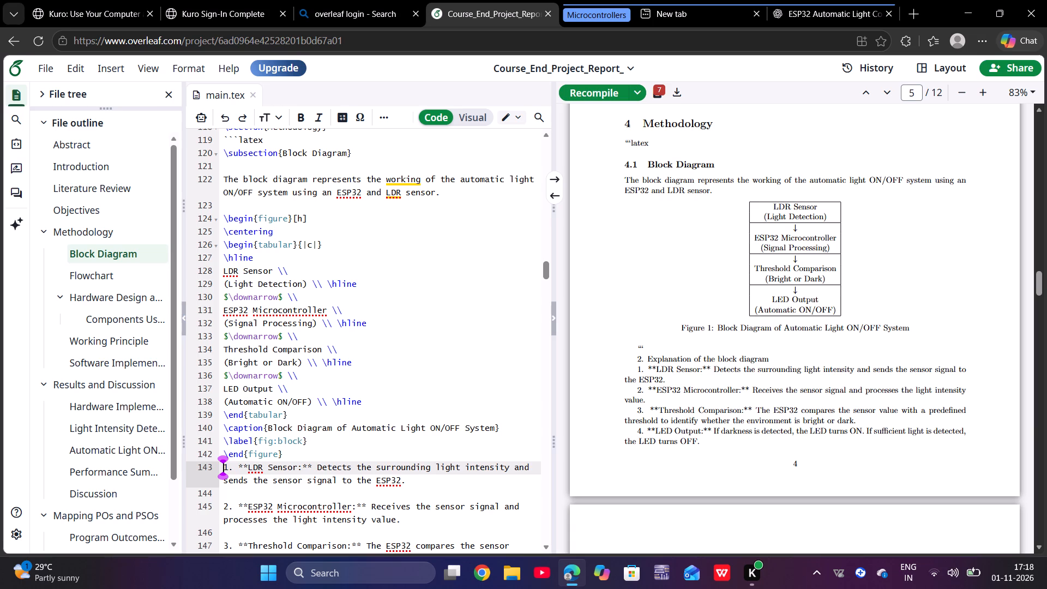
Delete the stray ```latex text above the Block Diagram subsection in main.tex.
scroll(366, 222, "up", 2)
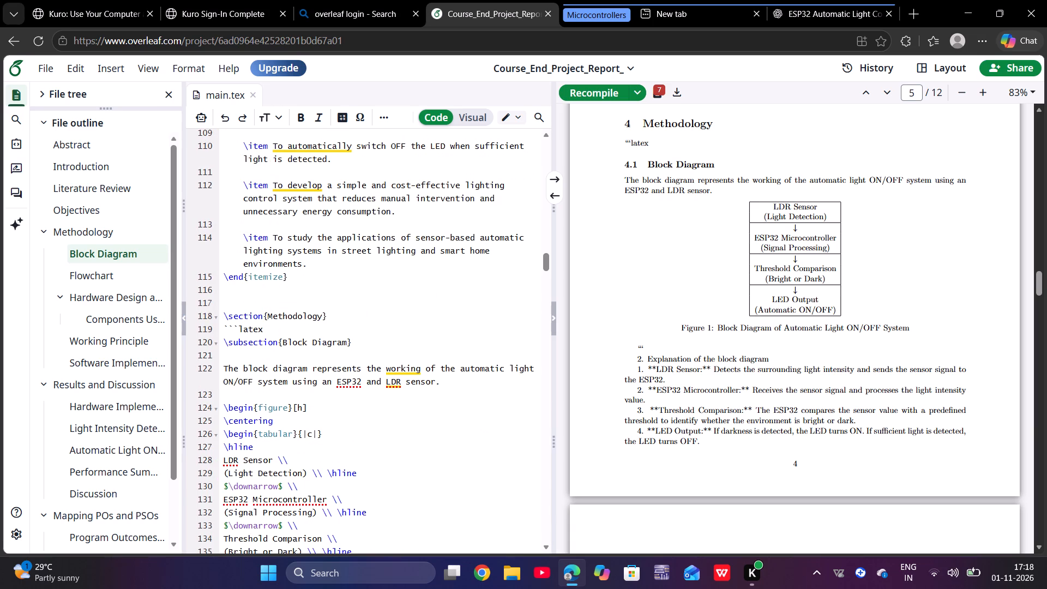
left_click(269, 334)
key("BackSpace")
key("BackSpace")
key("BackSpace")
key("BackSpace")
key("BackSpace")
key("BackSpace")
key("BackSpace")
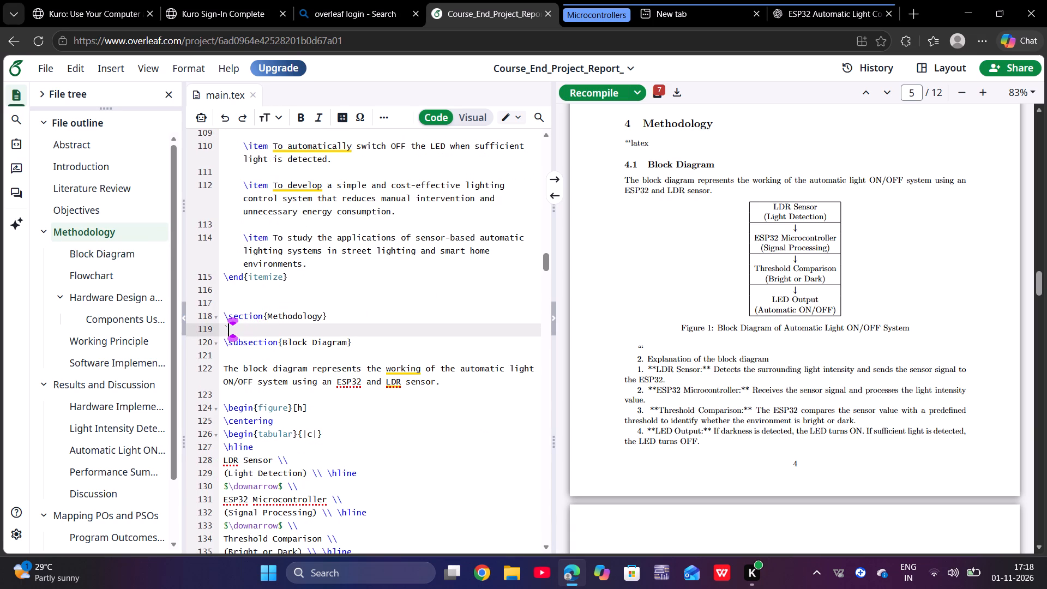
key("BackSpace")
Delete the ** markers around "LDR Sensor:" in item 1 of the block diagram explanation, along with the space after the label.
scroll(269, 334, "down", 4)
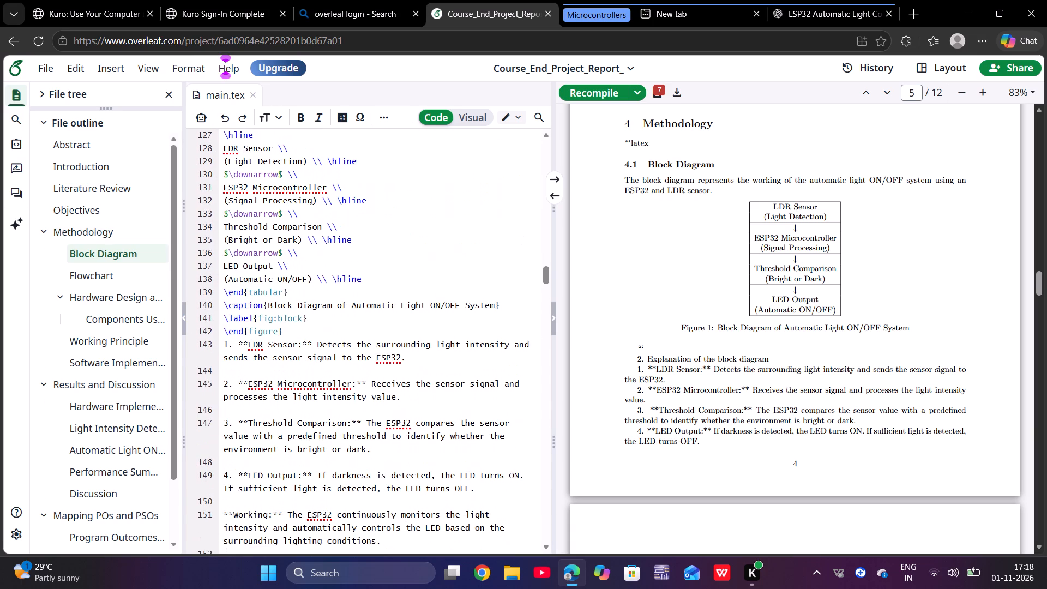
left_click(316, 339)
key("BackSpace")
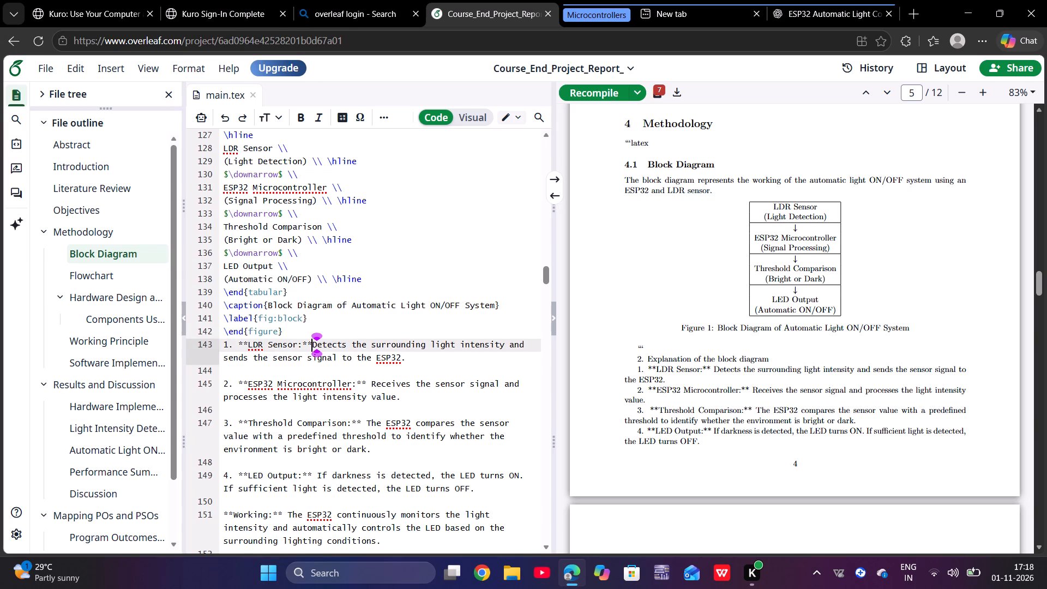
key("BackSpace")
key("BackSpace")
key("Left")
key("Left")
key("Left")
key("Left")
key("Left")
key("Left")
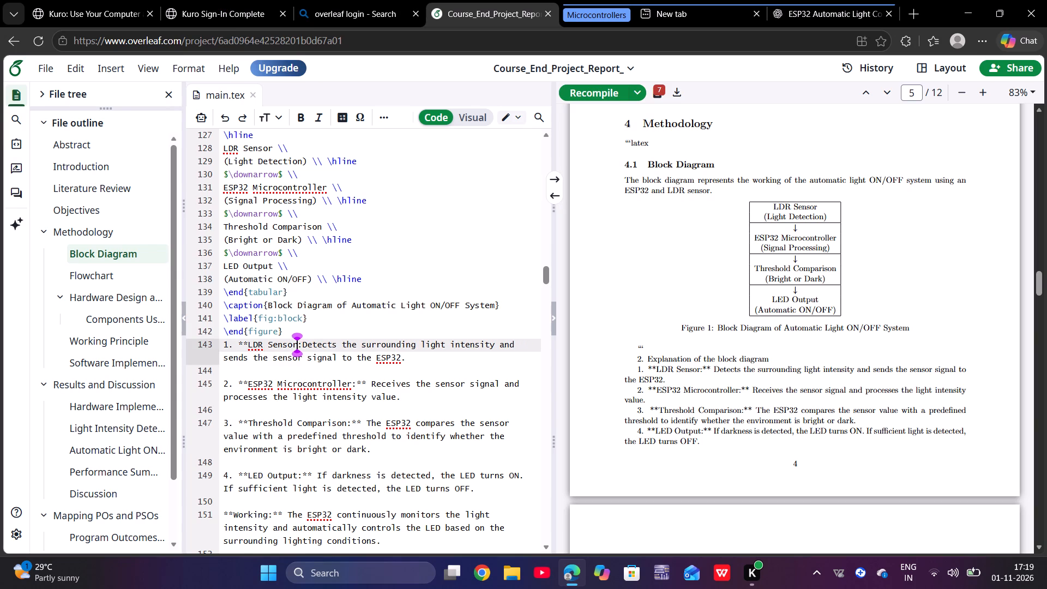
key("Left")
key("Left")
key("Left")
key("Left")
key("Left")
key("BackSpace")
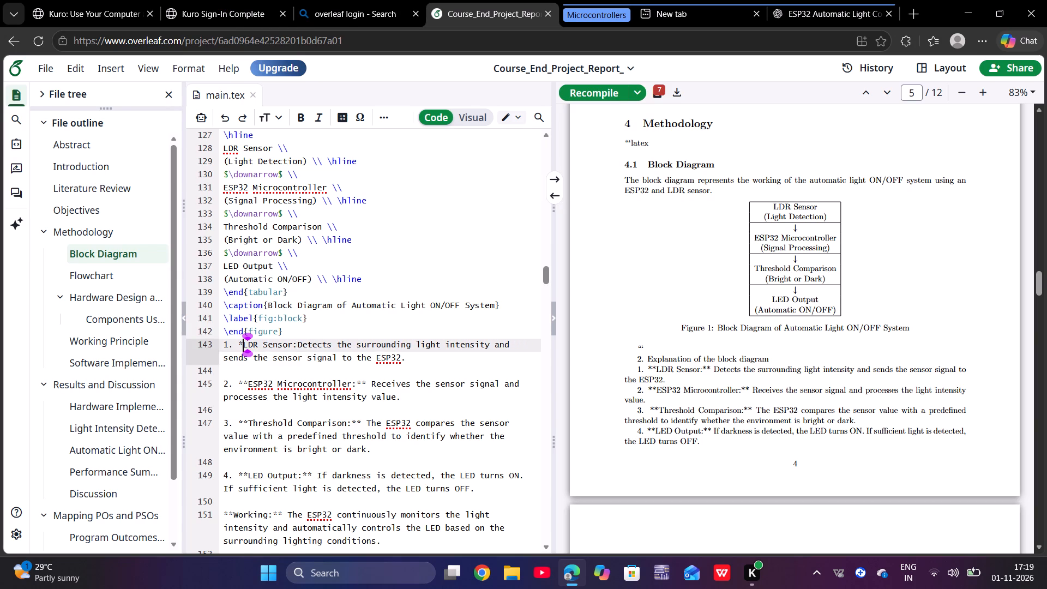
key("BackSpace")
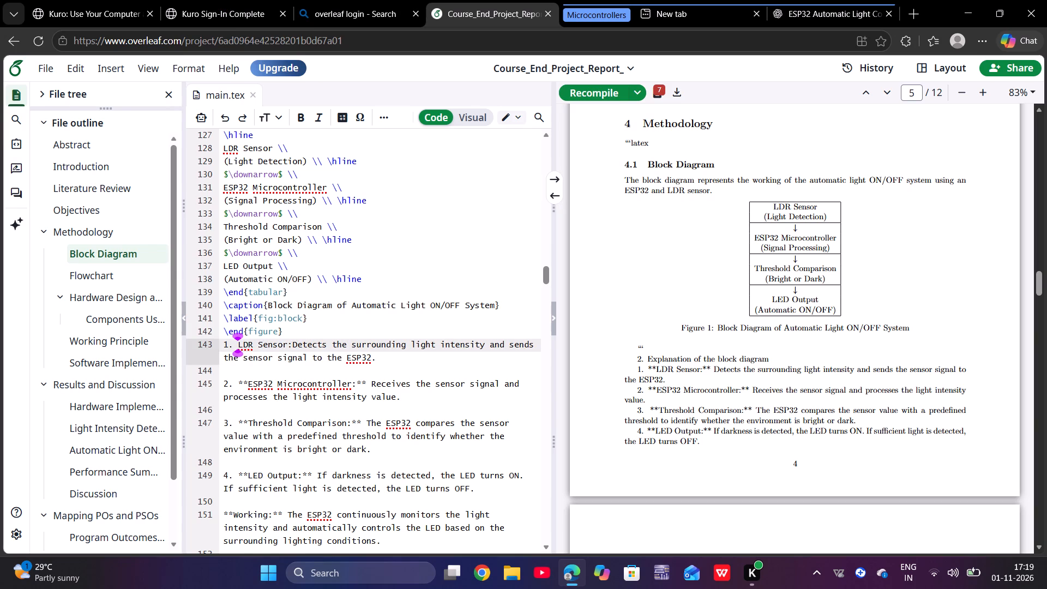
Delete the ** markers around "ESP32 Microcontroller:" in item 2 of the block diagram explanation.
left_click(365, 388)
key("BackSpace")
key("BackSpace")
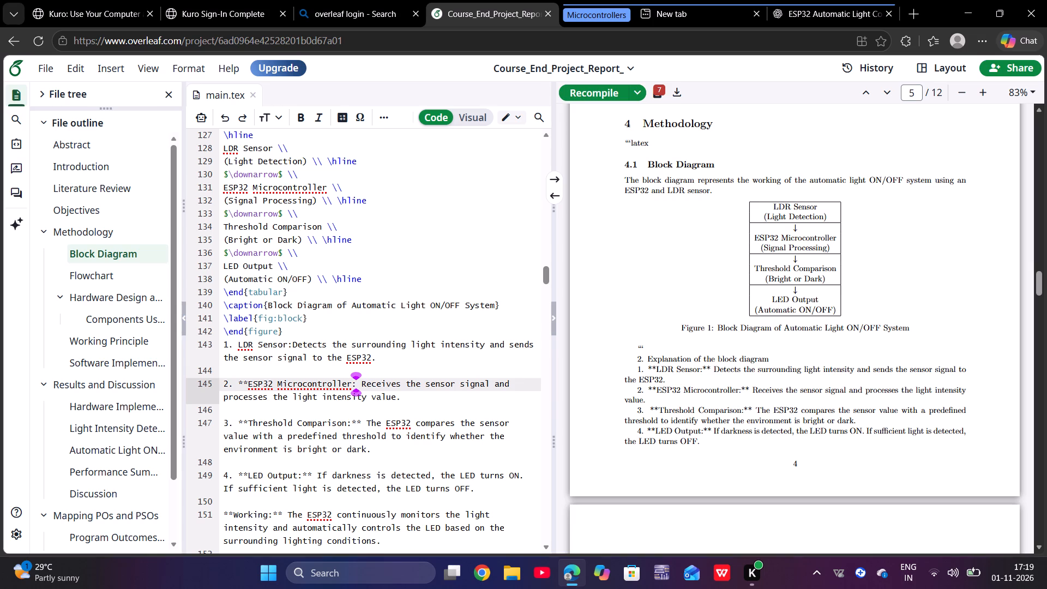
key("Left")
key("Left")
key("Left")
key("Left")
key("Left")
key("Left")
key("Left")
key("Left")
key("Left")
key("Left")
key("Left")
key("Left")
key("Left")
key("Left")
key("Left")
key("Left")
key("Left")
key("Left")
key("Left")
key("Left")
key("Left")
key("Left")
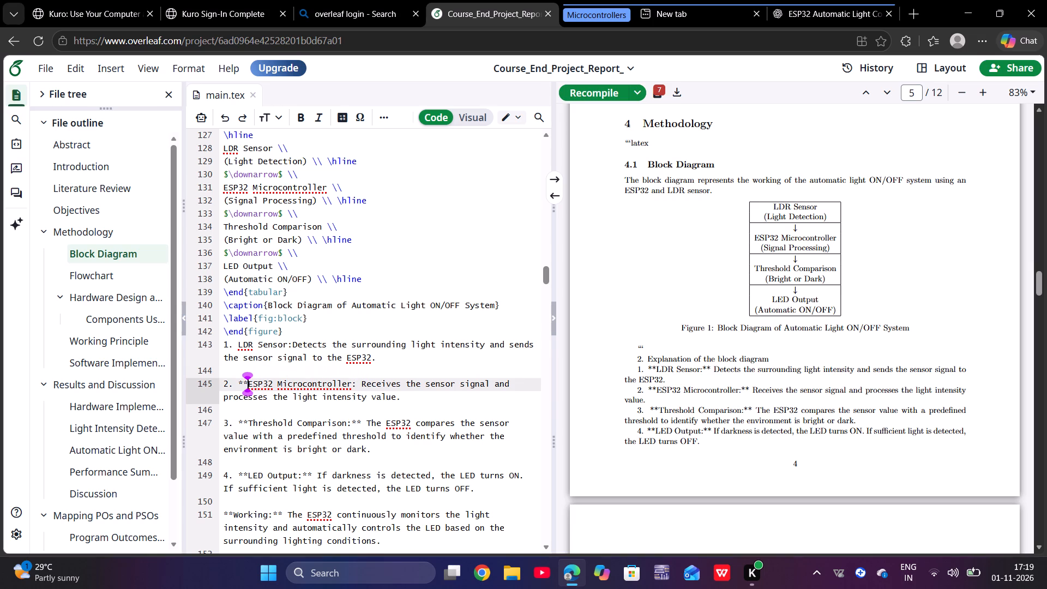
key("BackSpace")
key("BackSpace")
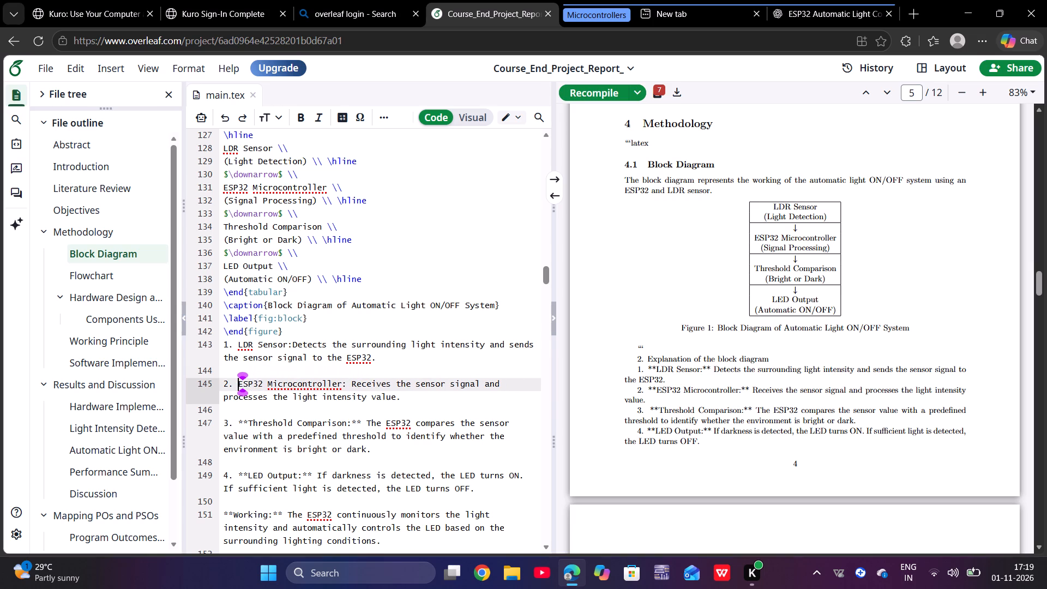
Delete the ** markers around "Threshold Comparison:" in item 3 of the block diagram explanation.
left_click(363, 422)
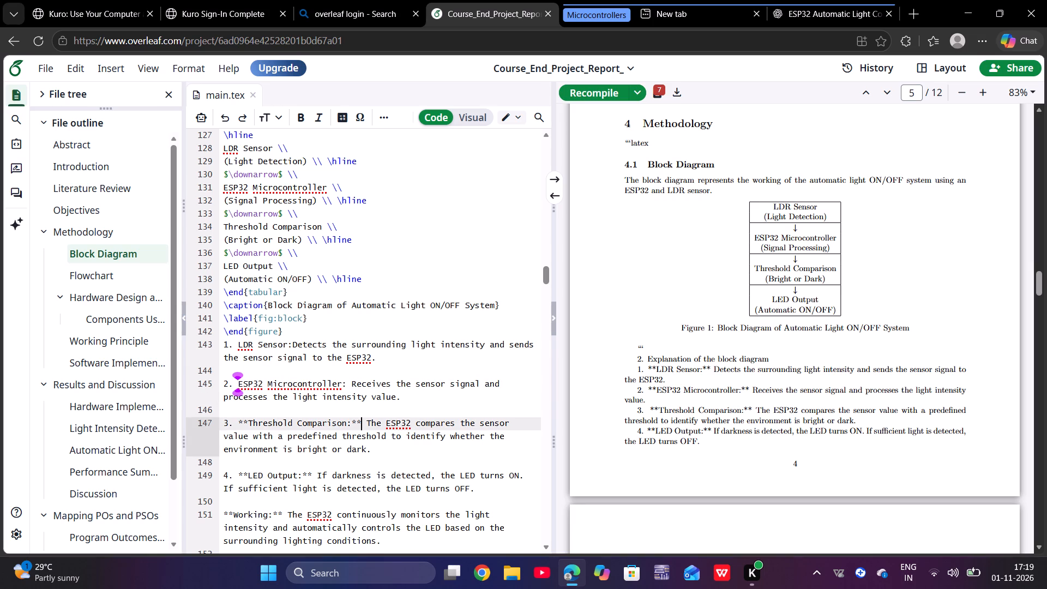
key("BackSpace")
key("BackSpace")
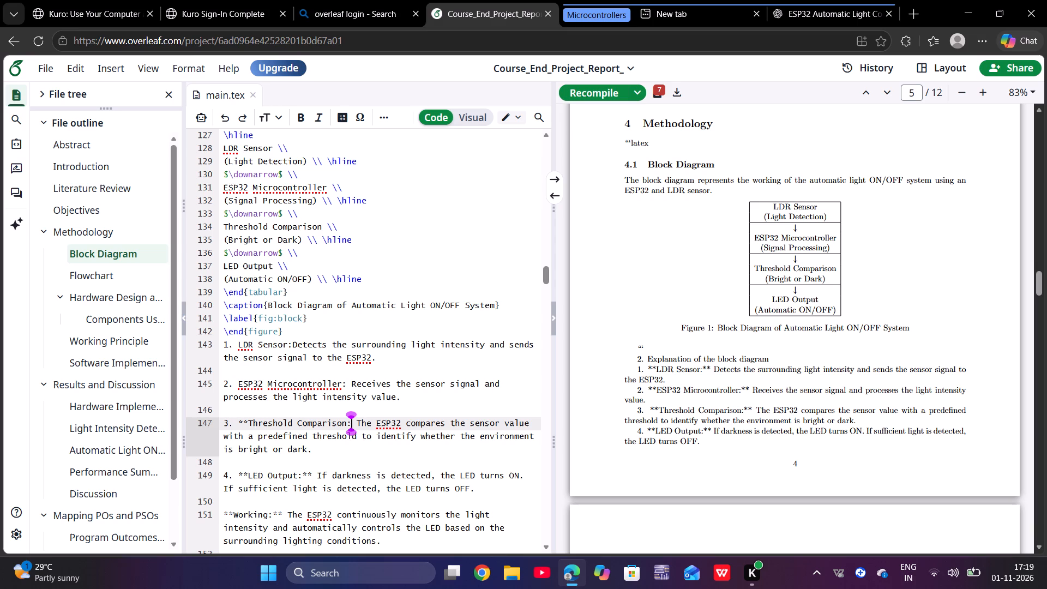
left_click(248, 420)
key("BackSpace")
key("BackSpace")
Delete the ** markers around "Working:" in the paragraph above the Flowchart subsection, along with the space after the label.
scroll(248, 420, "down", 1)
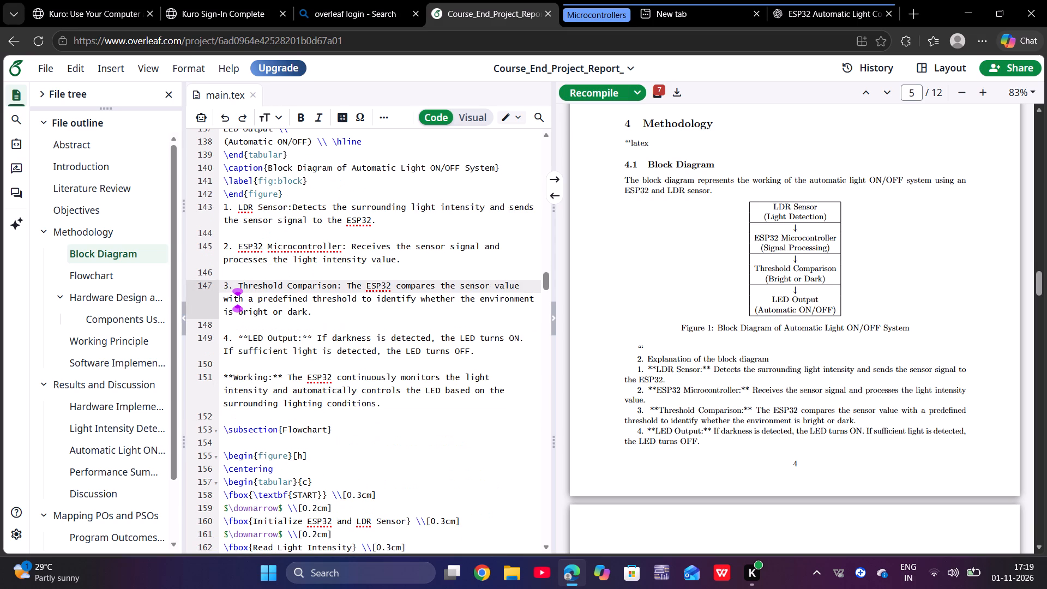
left_click(286, 379)
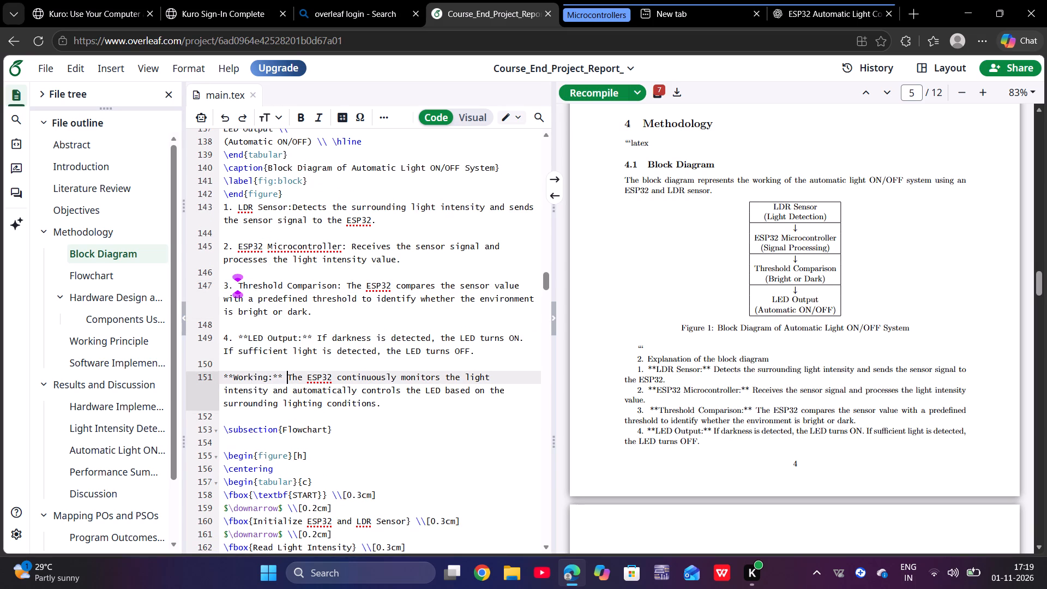
key("BackSpace")
key("BackSpace")
key("BackSpace")
key("Left")
key("Left")
key("Left")
key("Left")
key("Left")
key("Left")
key("Left")
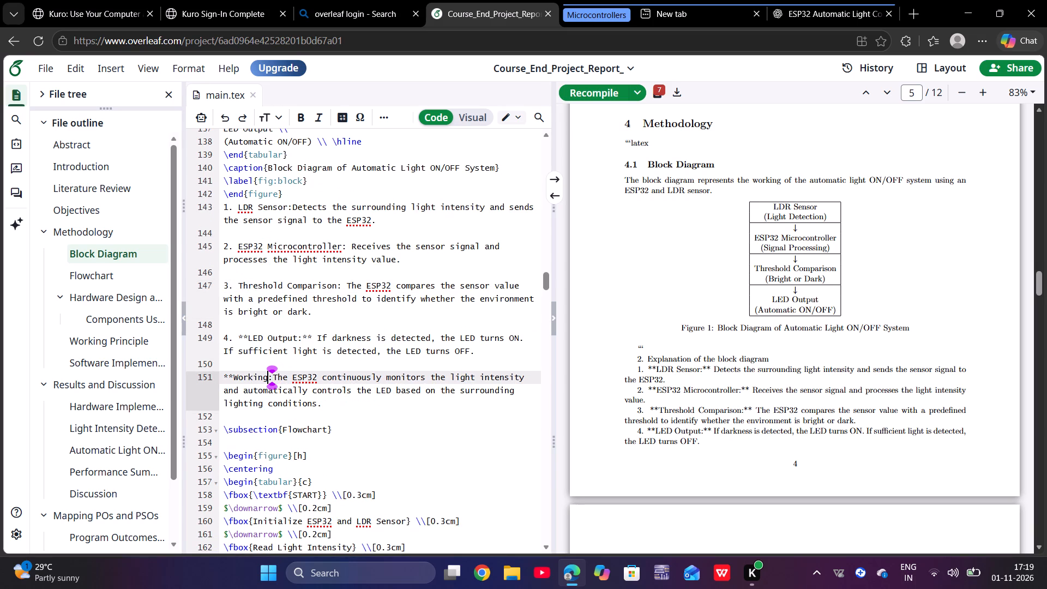
key("Left")
key("Left")
key("Right")
key("BackSpace")
key("BackSpace")
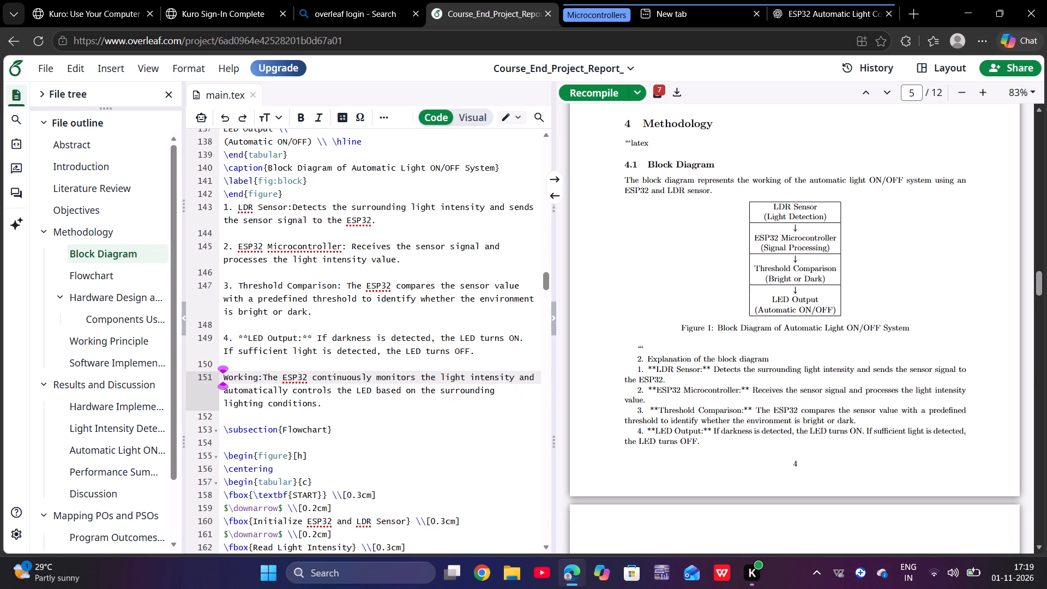
Delete the ** markers around "LED Output:" in item 4 of the block diagram explanation, along with the space after the label.
left_click(315, 340)
key("BackSpace")
key("BackSpace")
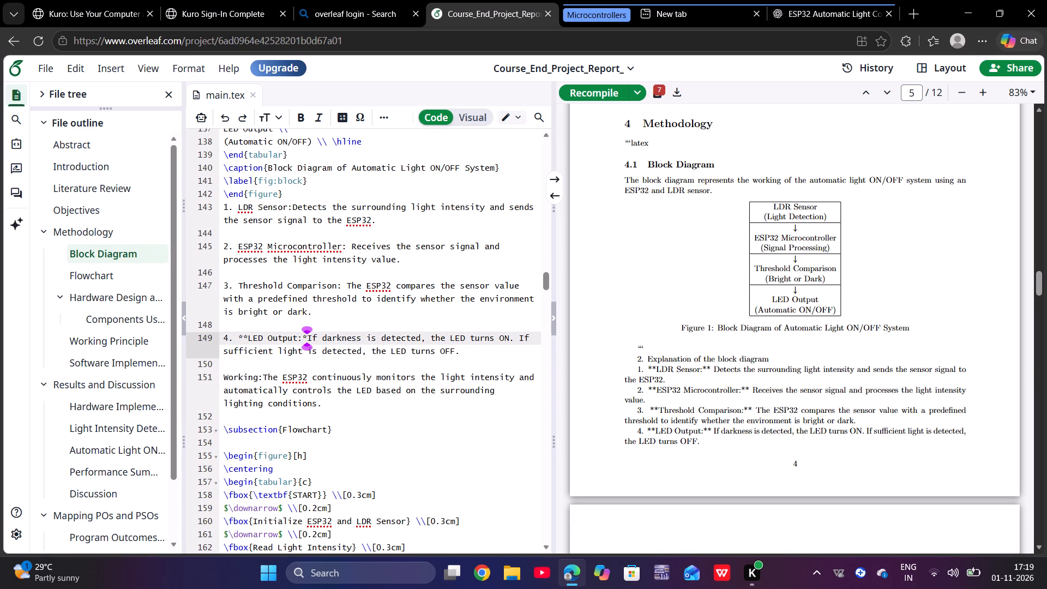
key("BackSpace")
key("Left")
key("Left")
key("Left")
key("Left")
key("Left")
key("Left")
key("Left")
key("Left")
key("Left")
key("Left")
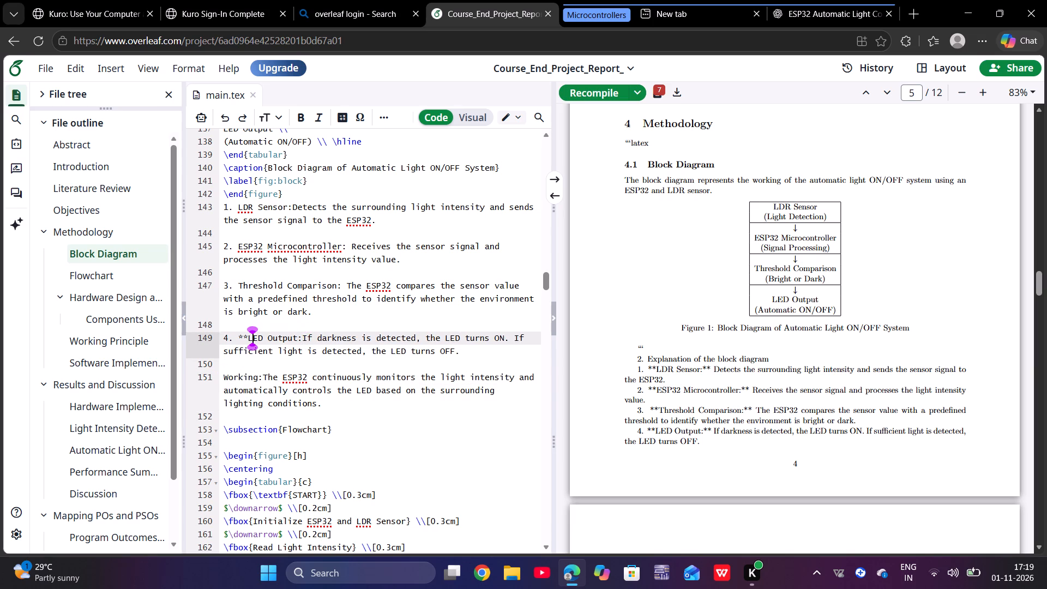
key("Left")
key("BackSpace")
key("BackSpace")
Save main.tex and recompile the report with the cleaned block diagram explanation.
scroll(315, 340, "down", 1)
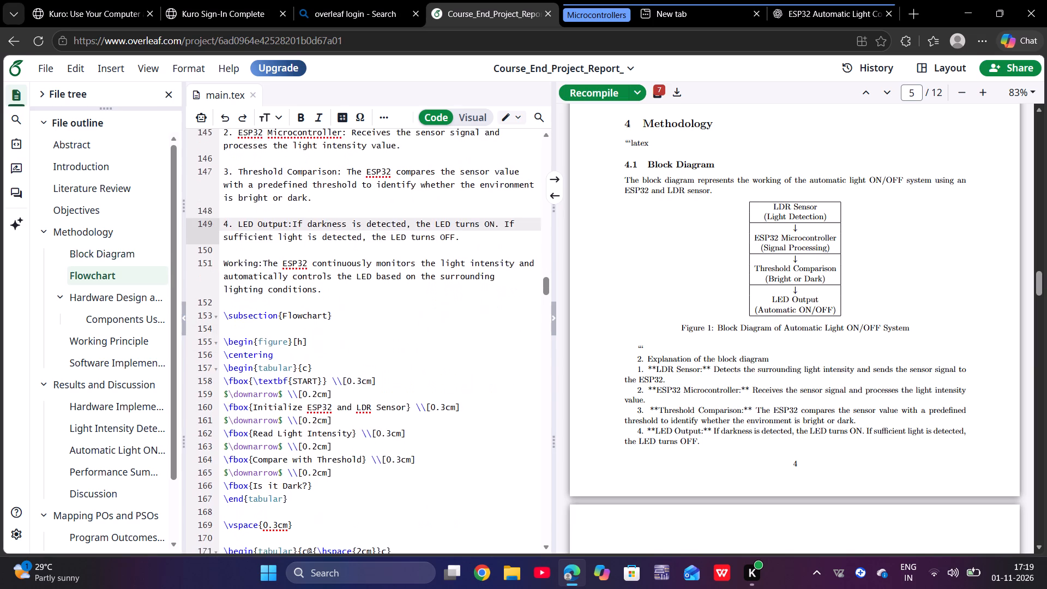
scroll(315, 340, "down", 5)
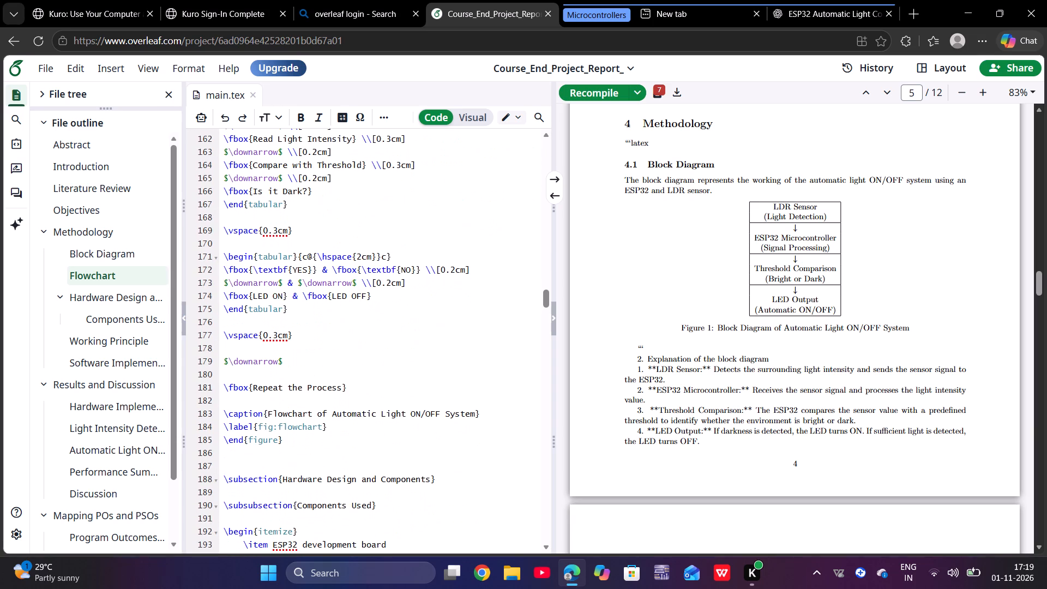
key("ctrl+s")
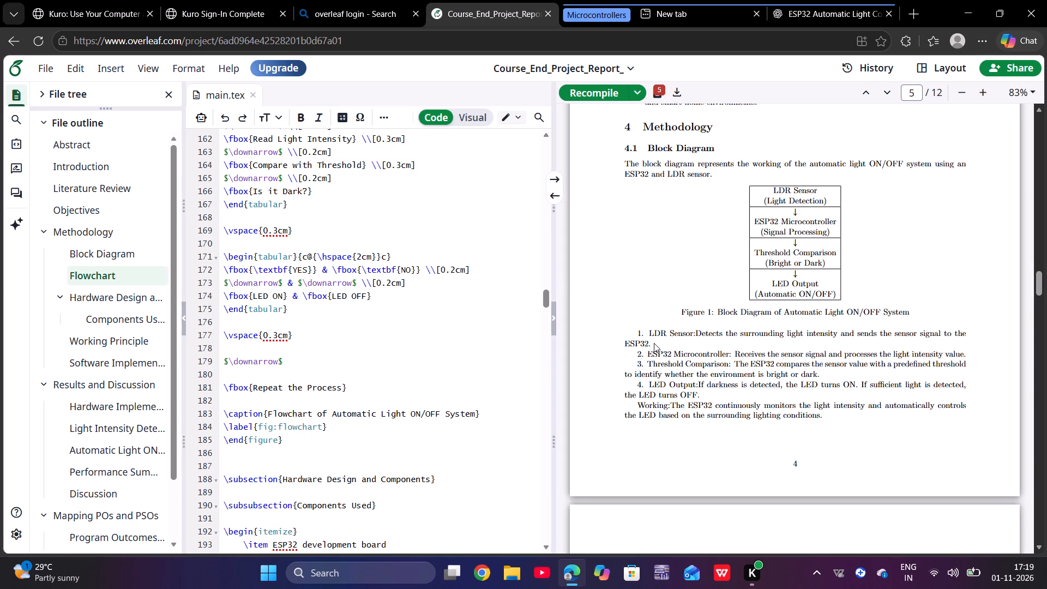
Insert two blank lines between the block diagram's \end{figure} and the LDR Sensor item in main.tex.
scroll(735, 437, "down", 1)
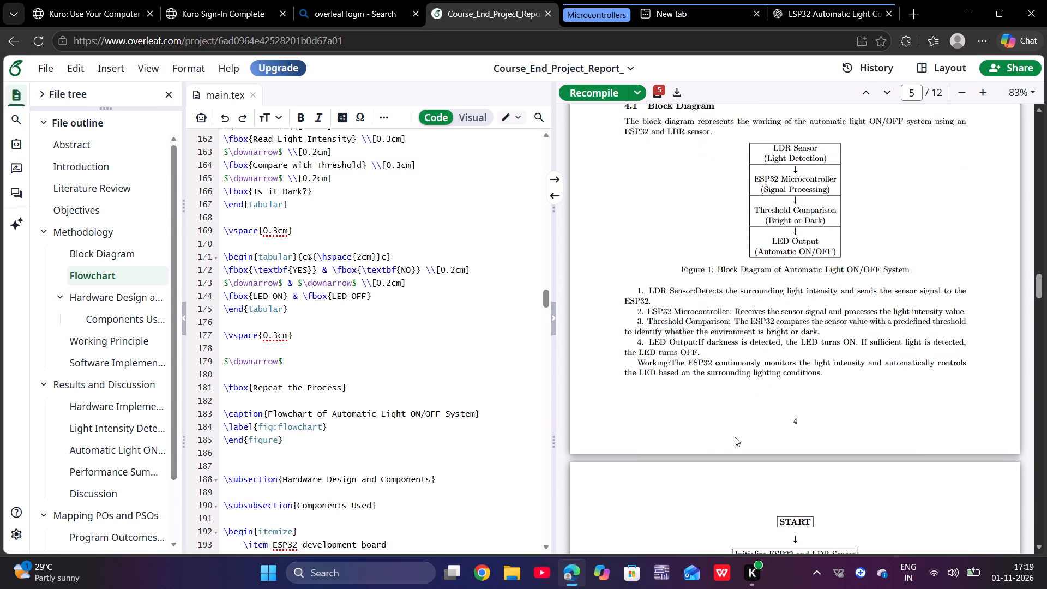
scroll(735, 437, "down", 1)
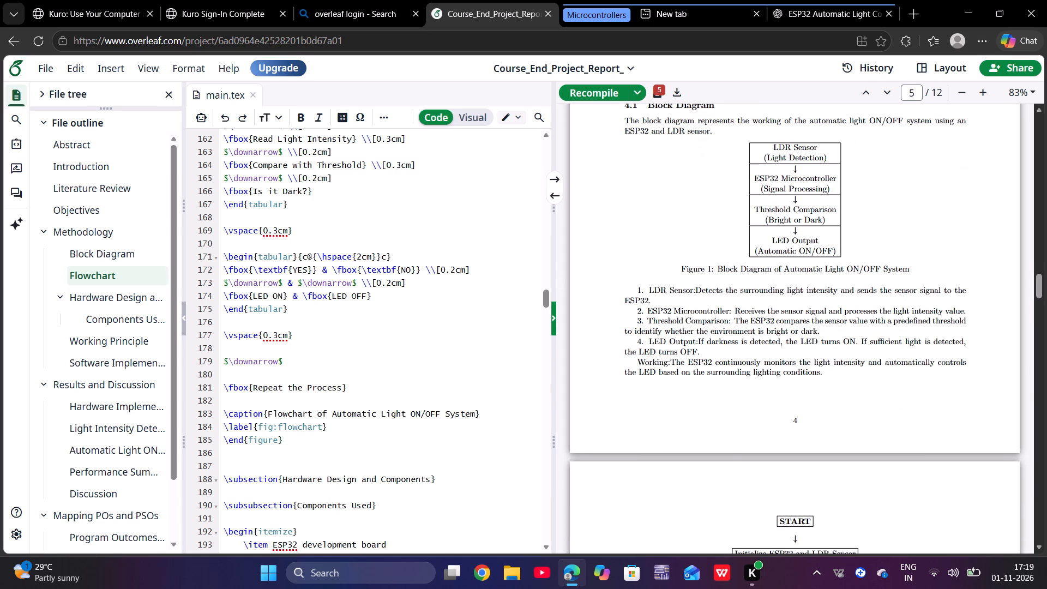
scroll(486, 330, "down", 5)
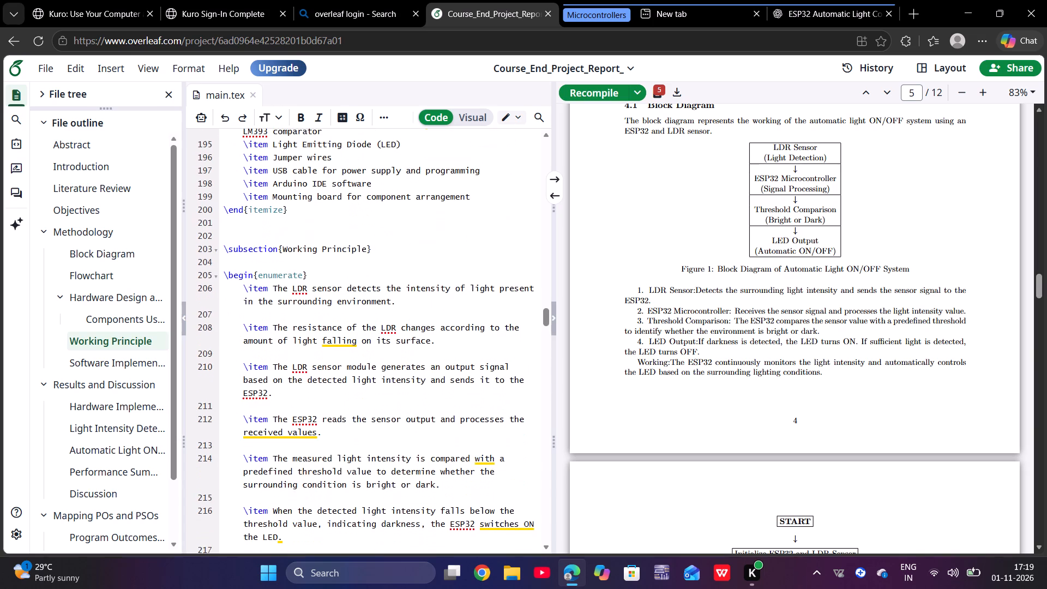
scroll(486, 330, "down", 2)
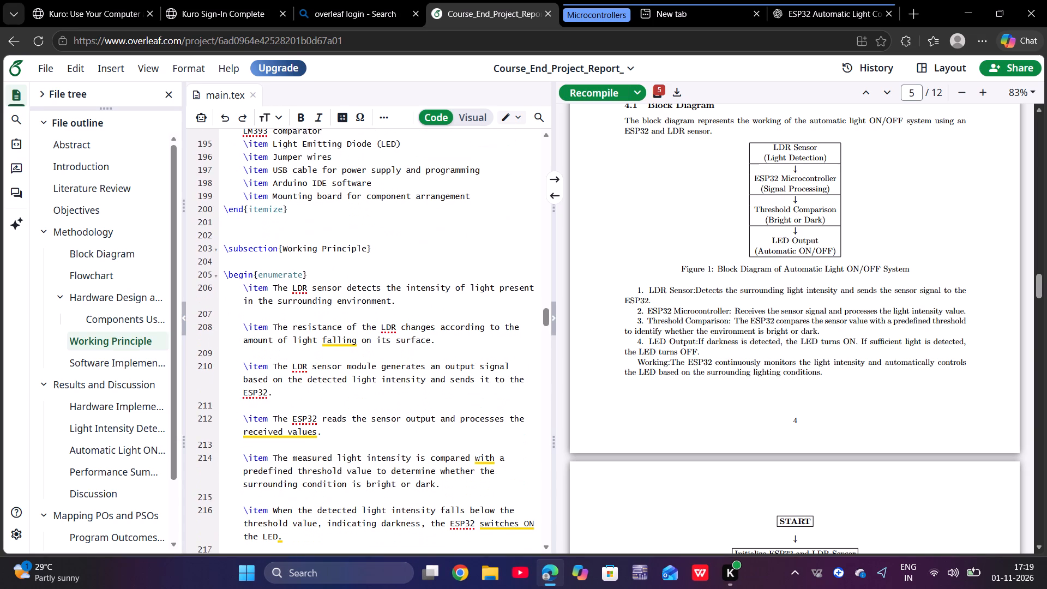
scroll(486, 330, "up", 5)
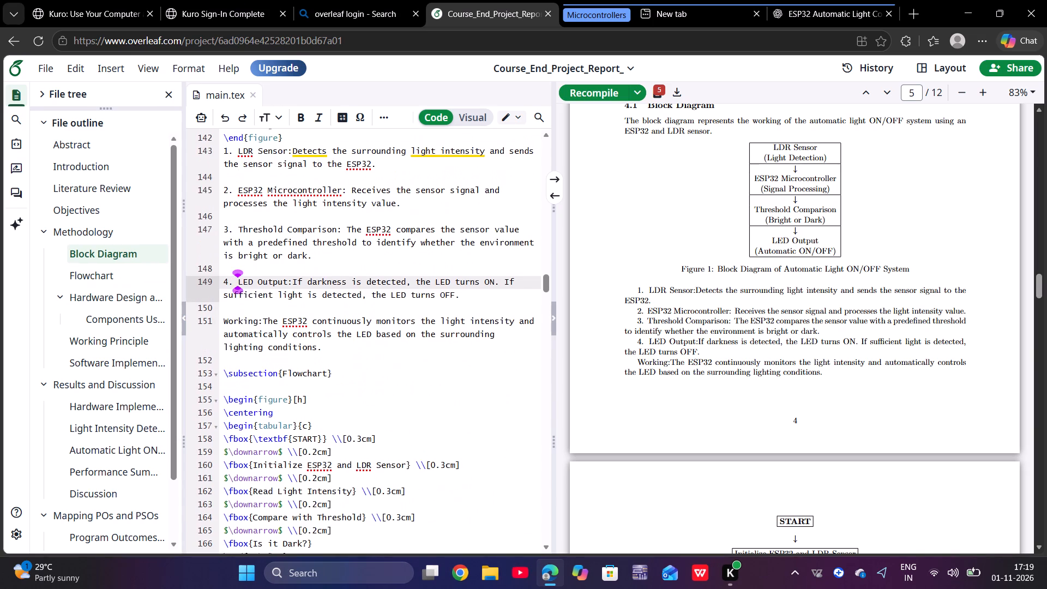
scroll(486, 330, "up", 1)
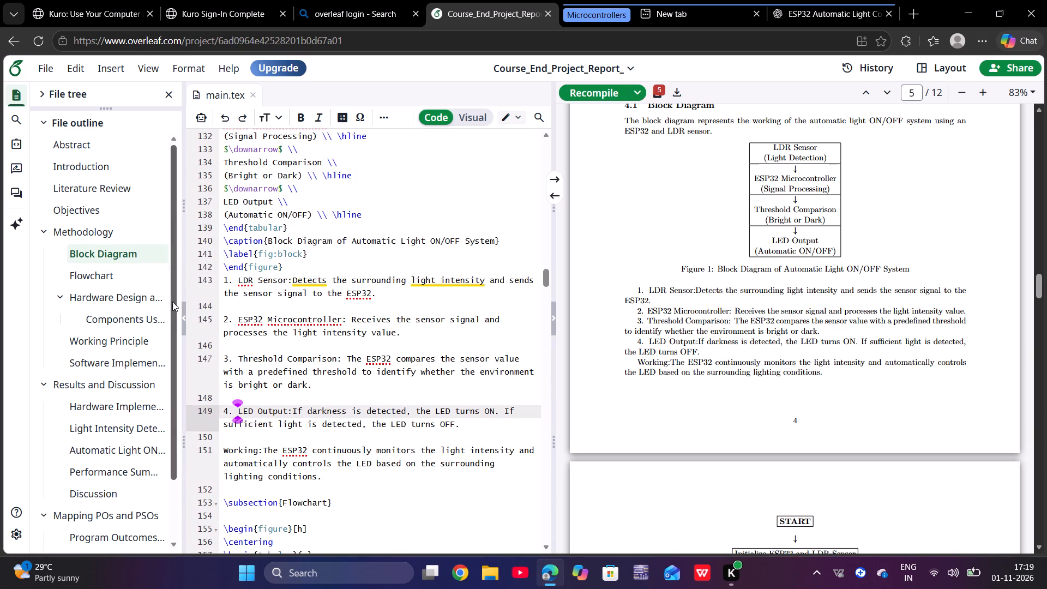
left_click(296, 265)
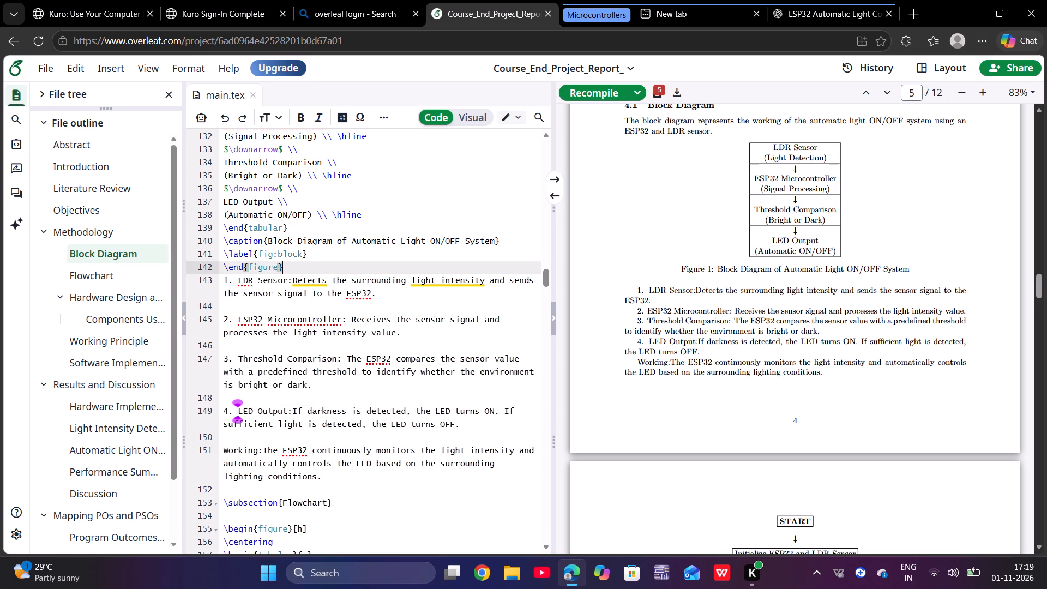
key("Return")
key("Return")
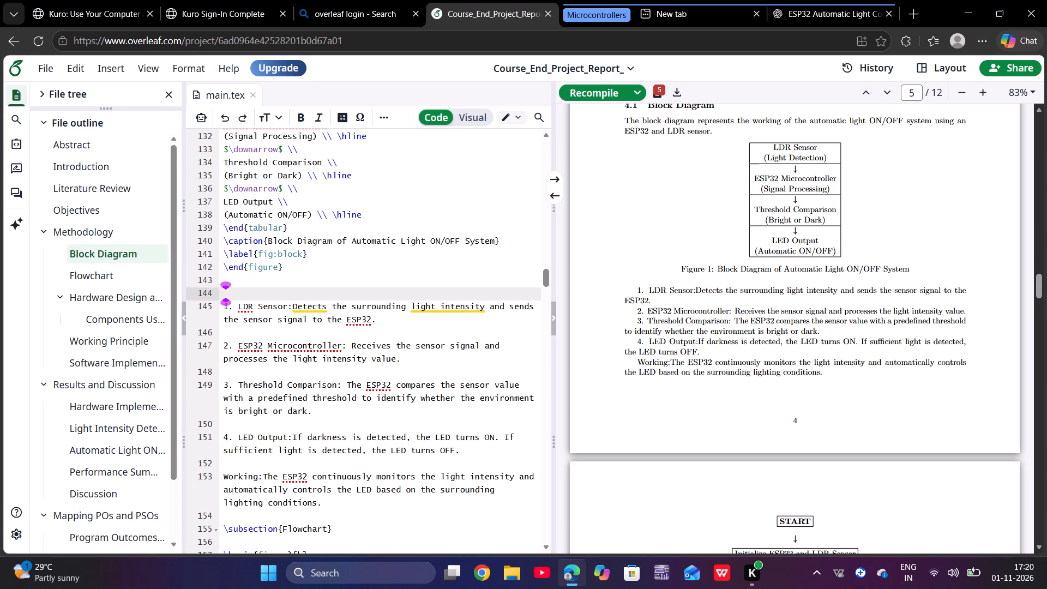
Examine the Methodology source and the compiled flowchart figure's placement relative to the Flowchart heading.
scroll(294, 390, "up", 1)
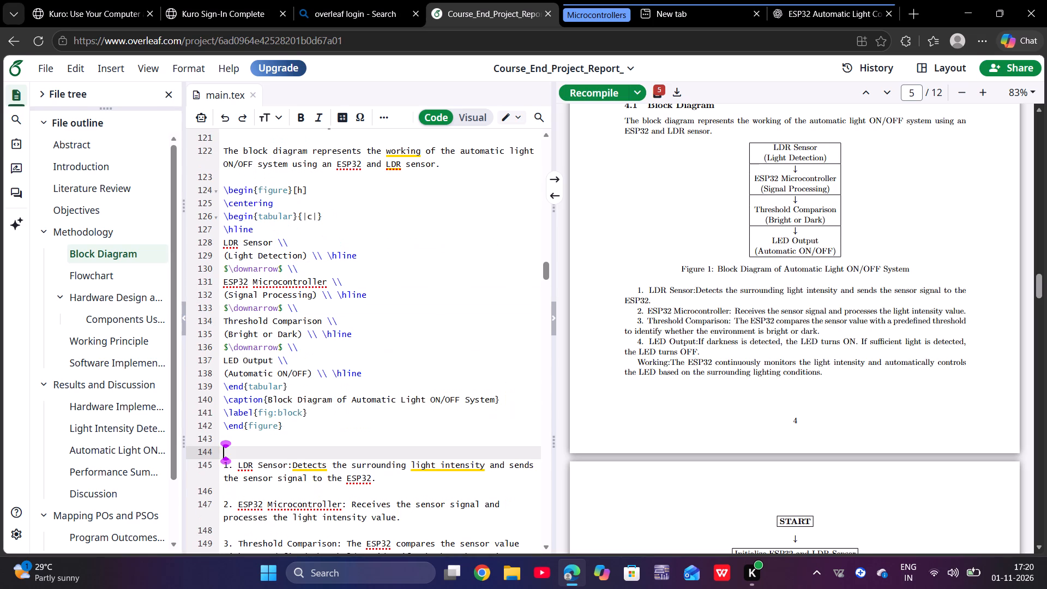
scroll(294, 390, "up", 2)
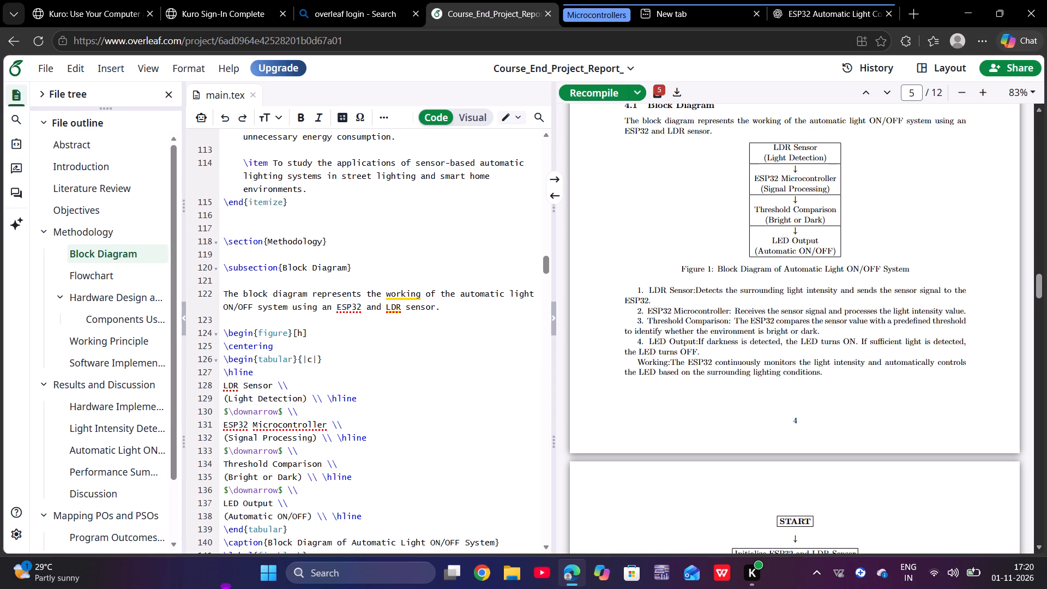
scroll(294, 390, "up", 1)
scroll(294, 390, "down", 6)
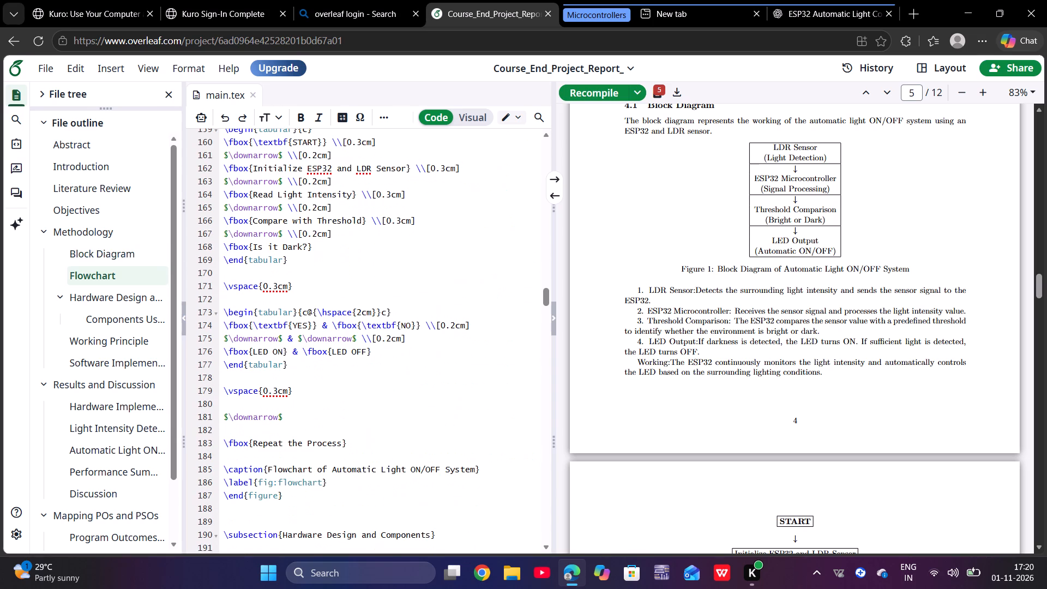
scroll(681, 324, "down", 5)
scroll(681, 324, "up", 3)
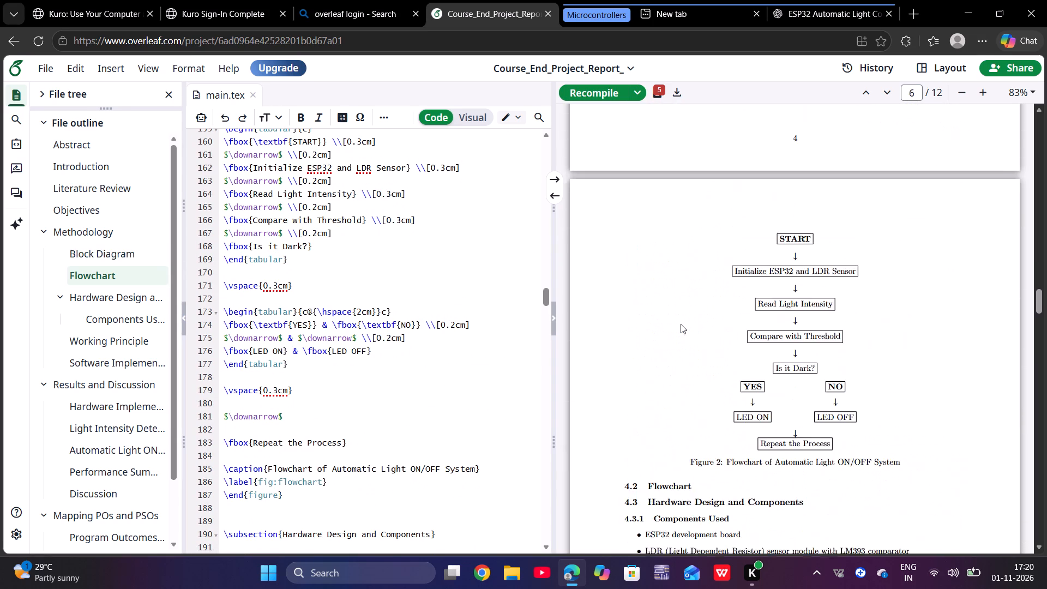
scroll(681, 324, "down", 1)
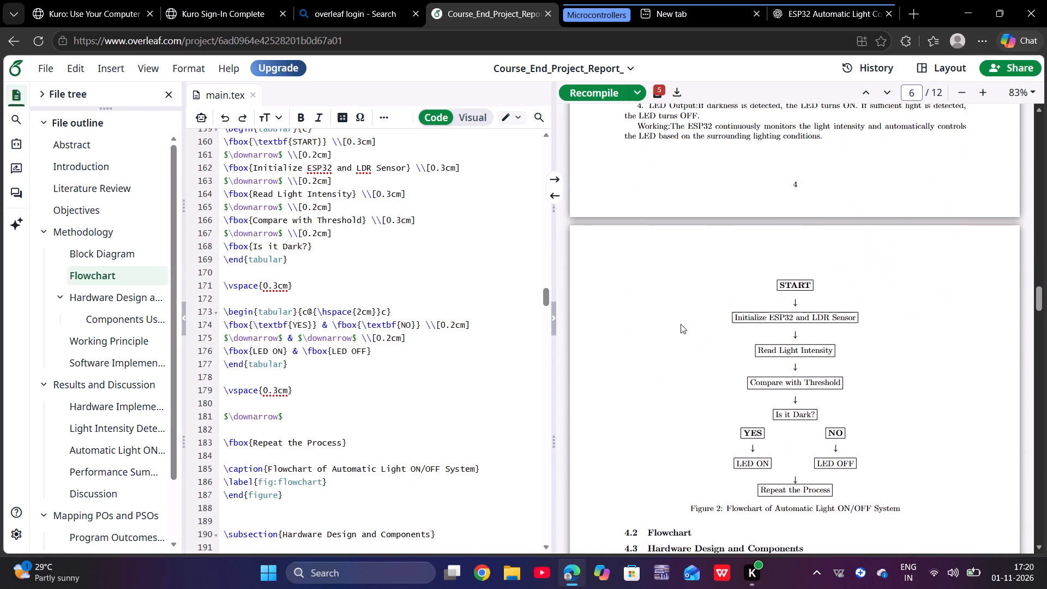
scroll(681, 324, "down", 3)
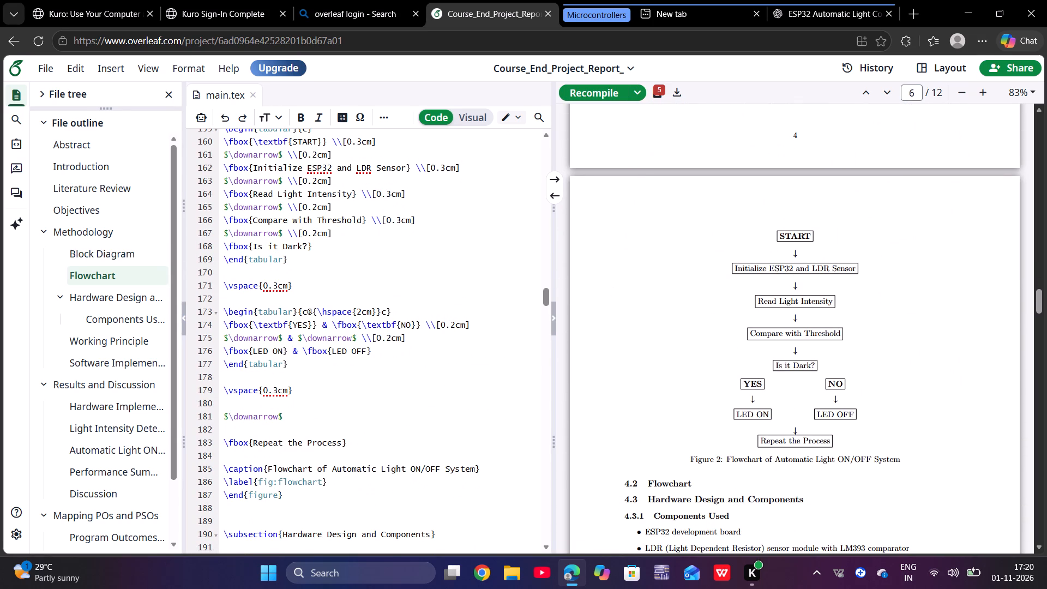
scroll(327, 395, "down", 2)
scroll(327, 395, "up", 1)
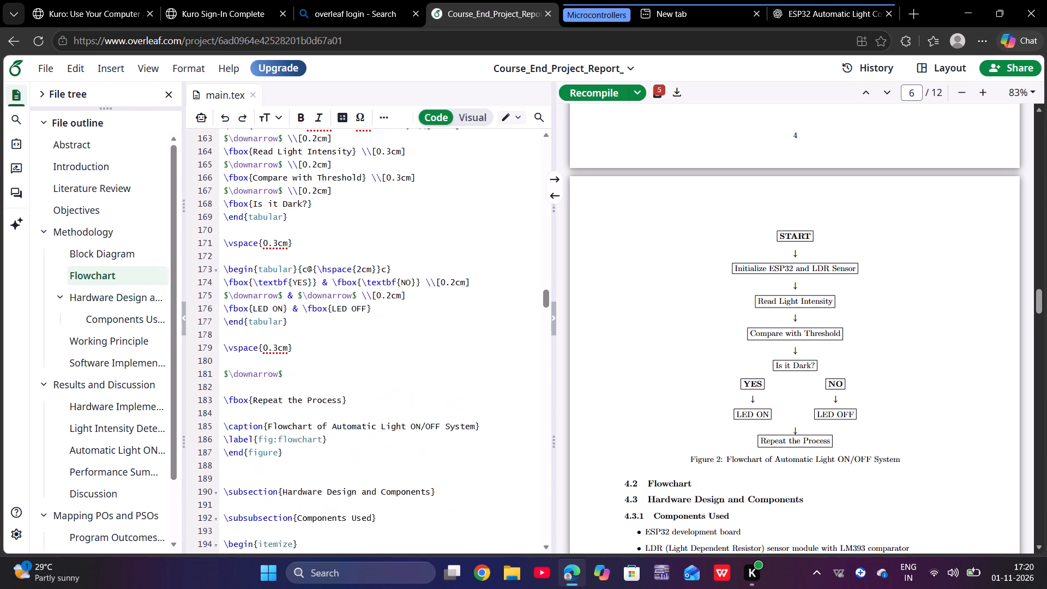
Compare the block diagram and flowchart source in main.tex with the compiled Methodology pages.
scroll(327, 395, "up", 1)
scroll(342, 281, "up", 2)
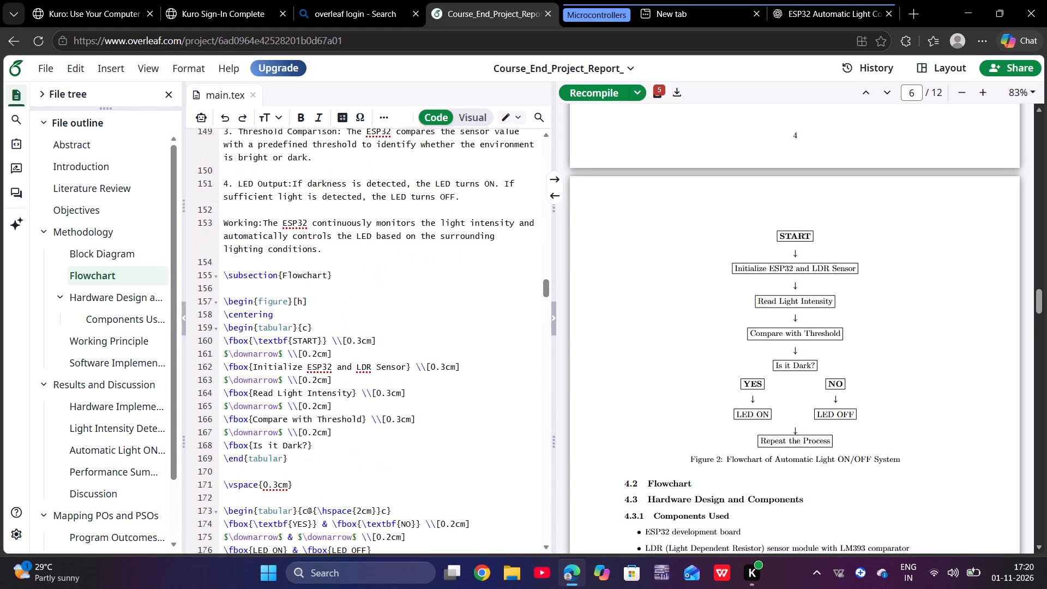
scroll(319, 255, "up", 2)
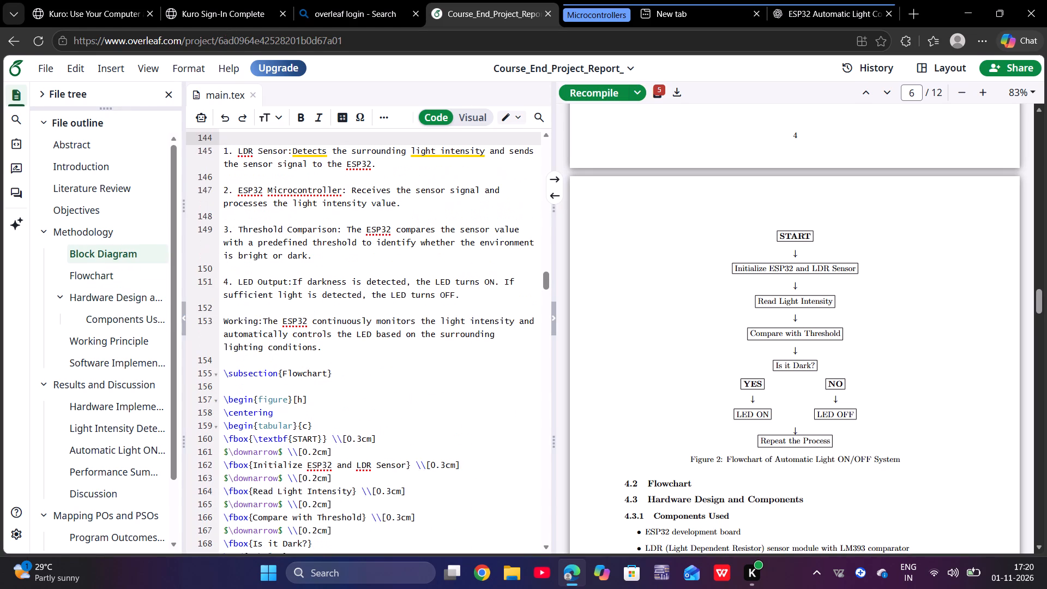
scroll(319, 255, "up", 1)
scroll(773, 283, "down", 4)
scroll(773, 283, "up", 1)
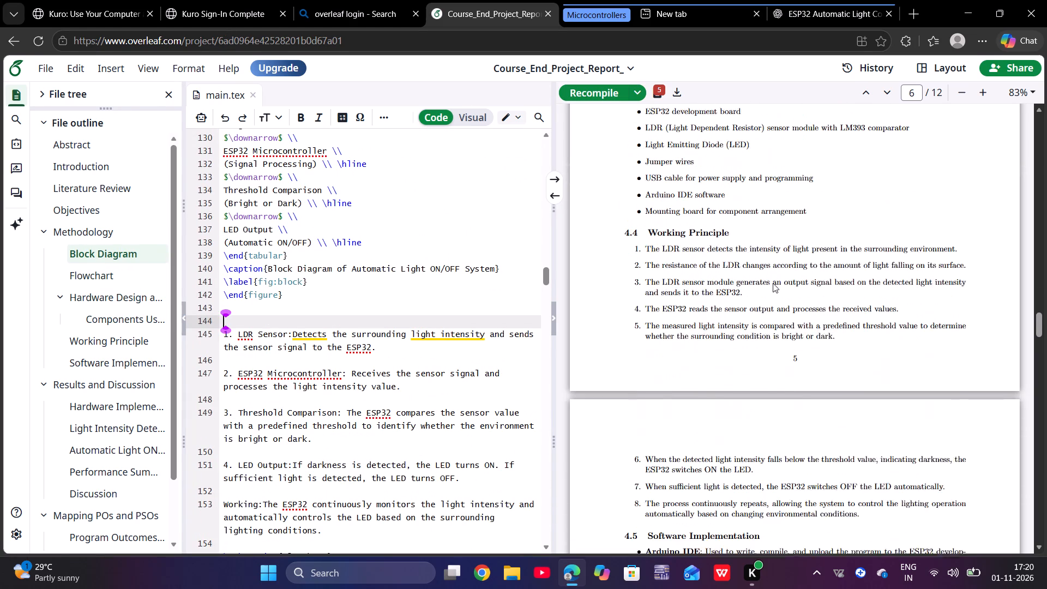
scroll(773, 283, "up", 2)
scroll(773, 283, "down", 1)
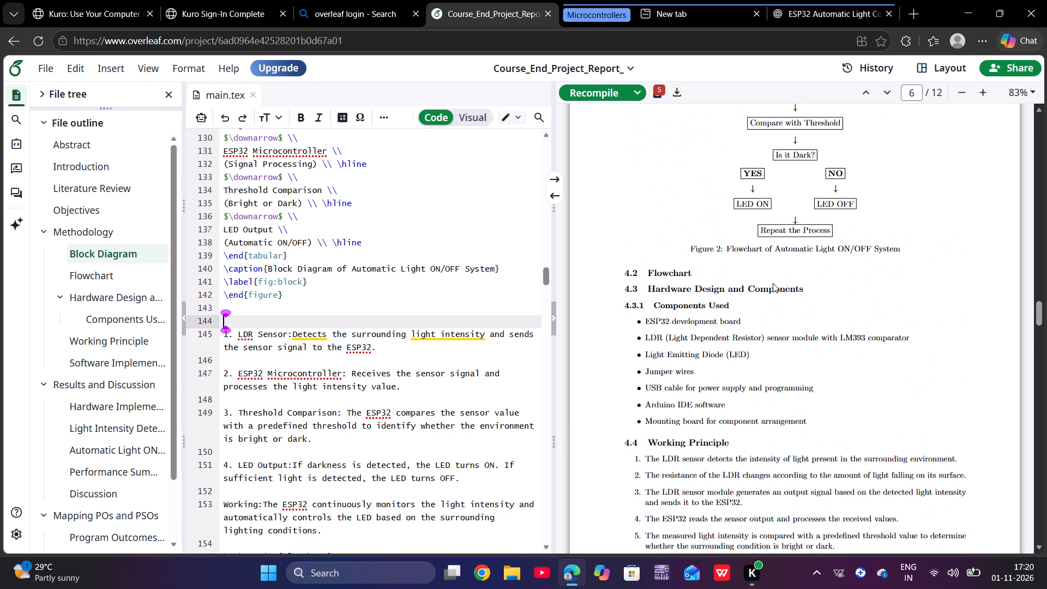
scroll(773, 283, "down", 1)
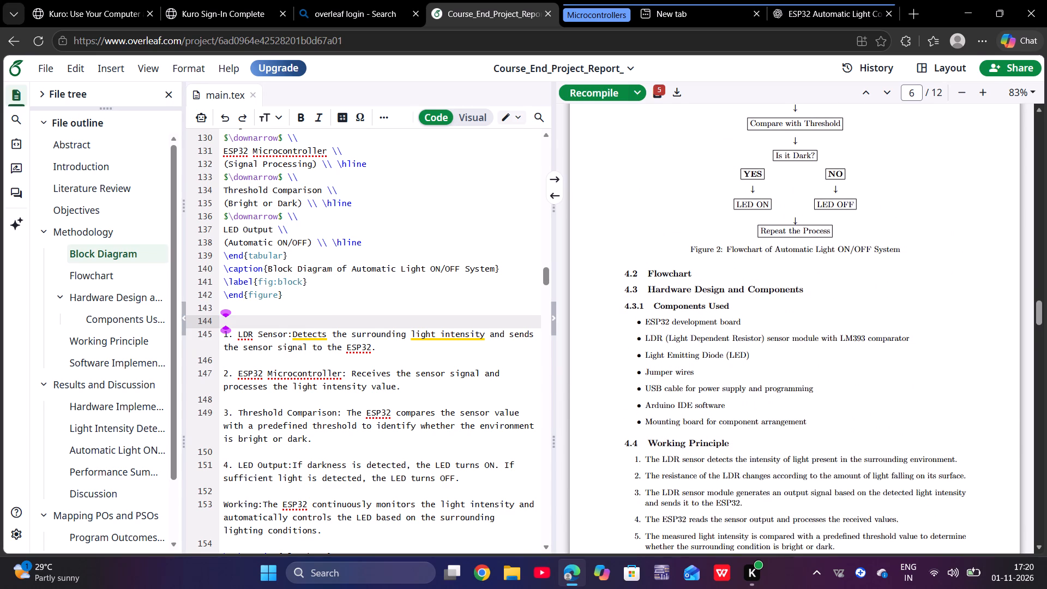
Delete the whole Block Diagram subsection, including its figure and numbered explanation, between \section{Methodology} and \subsection{Flowchart}, leaving no stray backslash.
scroll(293, 220, "up", 3)
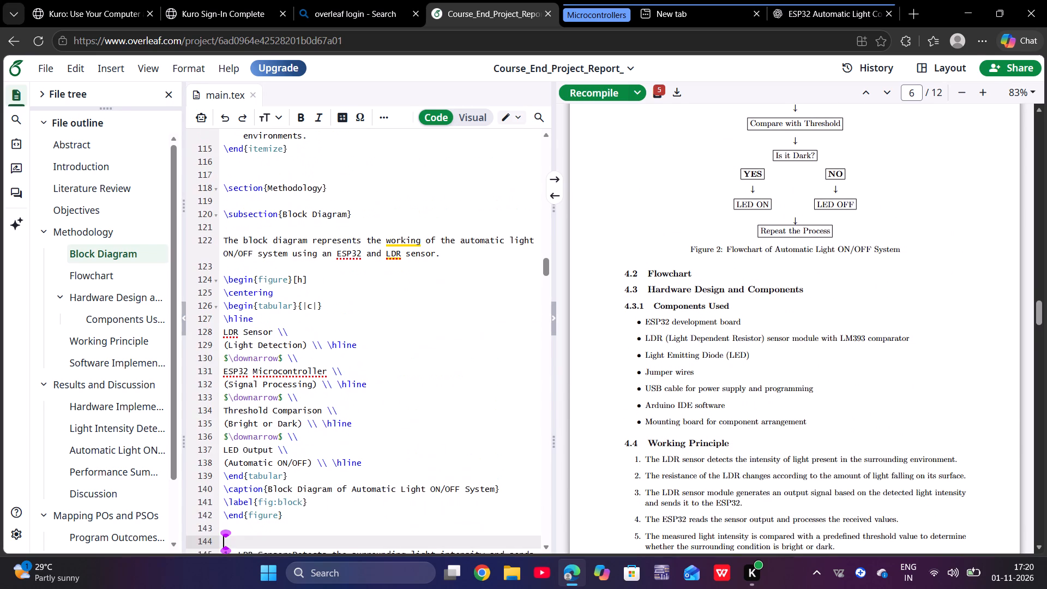
left_click_drag(227, 213, 391, 386)
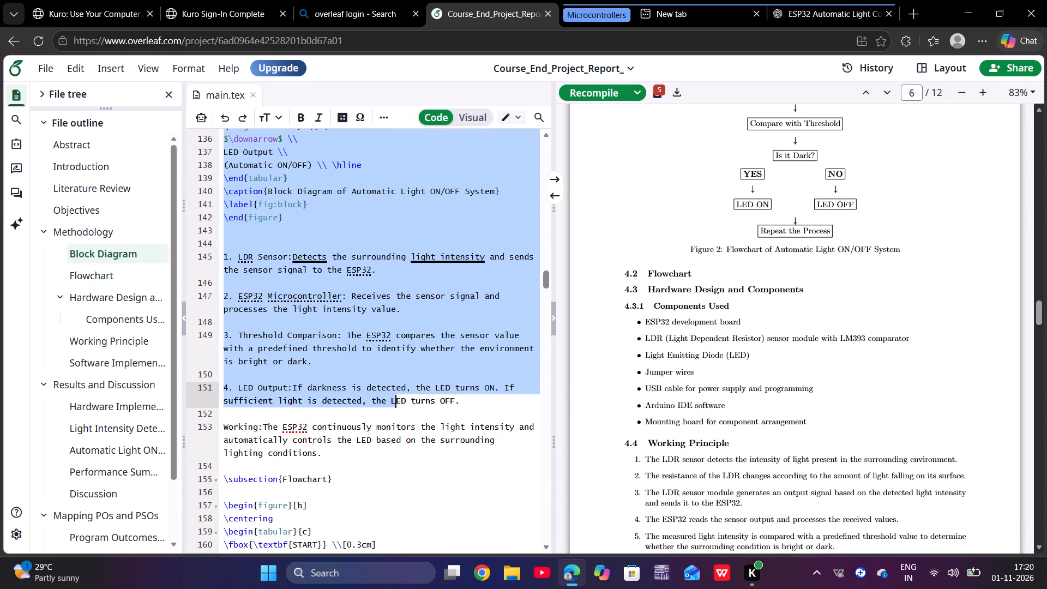
left_click_drag(391, 386, 424, 464)
key("Delete")
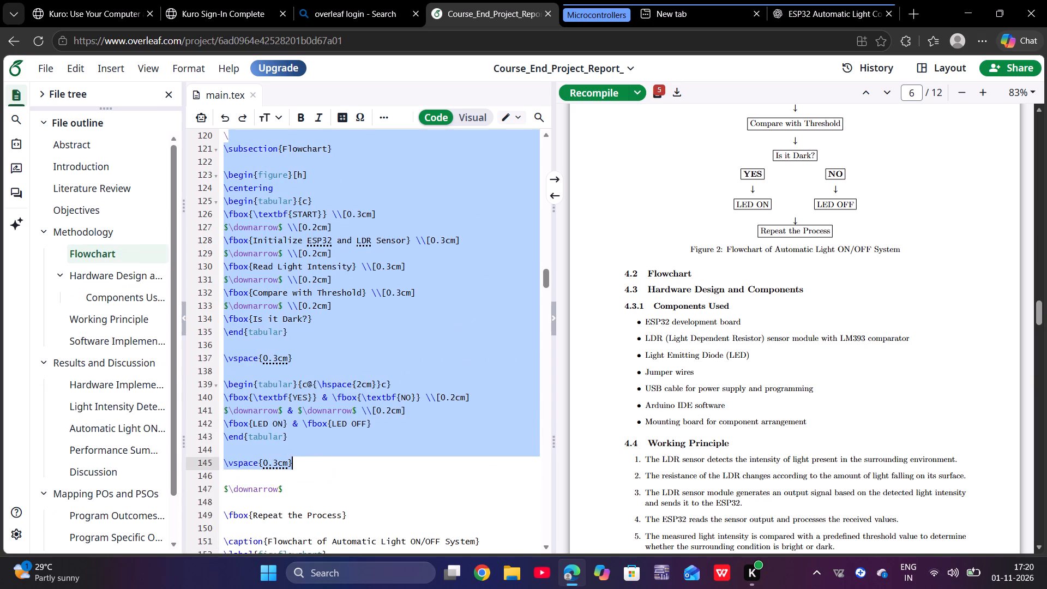
left_click_drag(424, 464, 257, 272)
key("BackSpace")
key("BackSpace")
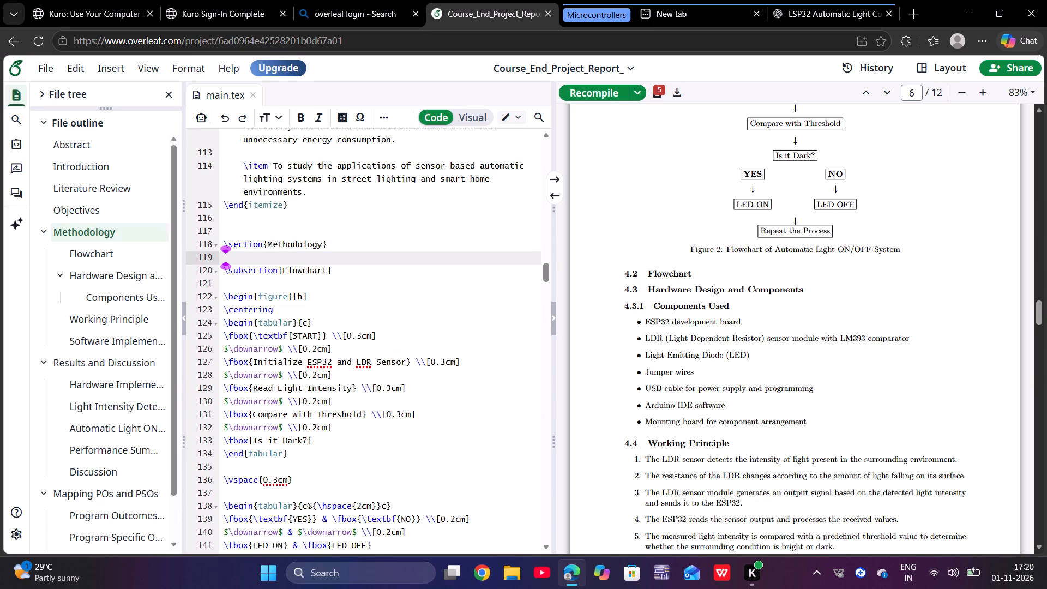
key("ctrl+s")
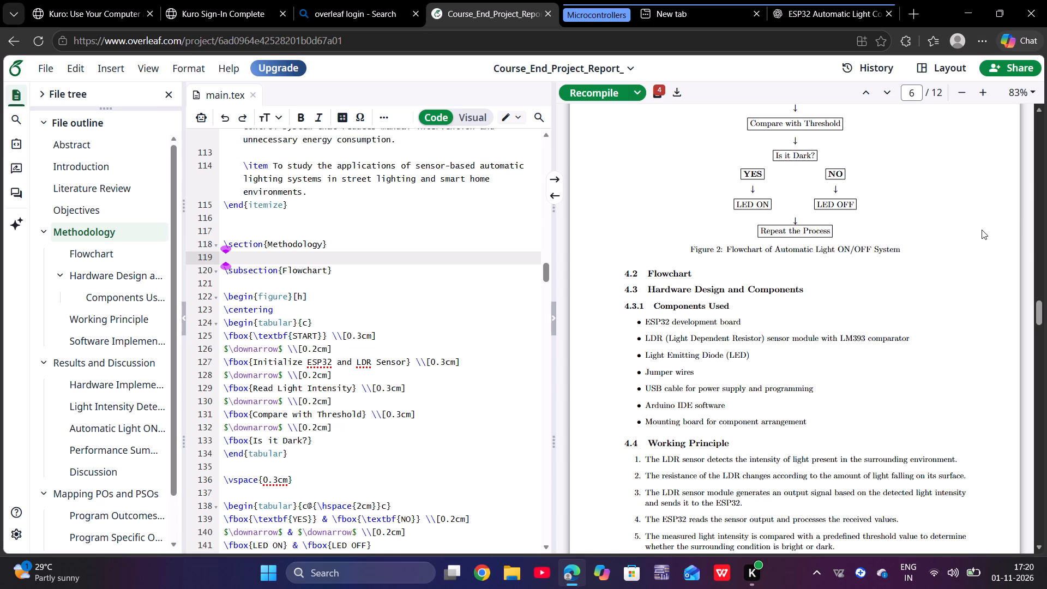
scroll(890, 376, "up", 1)
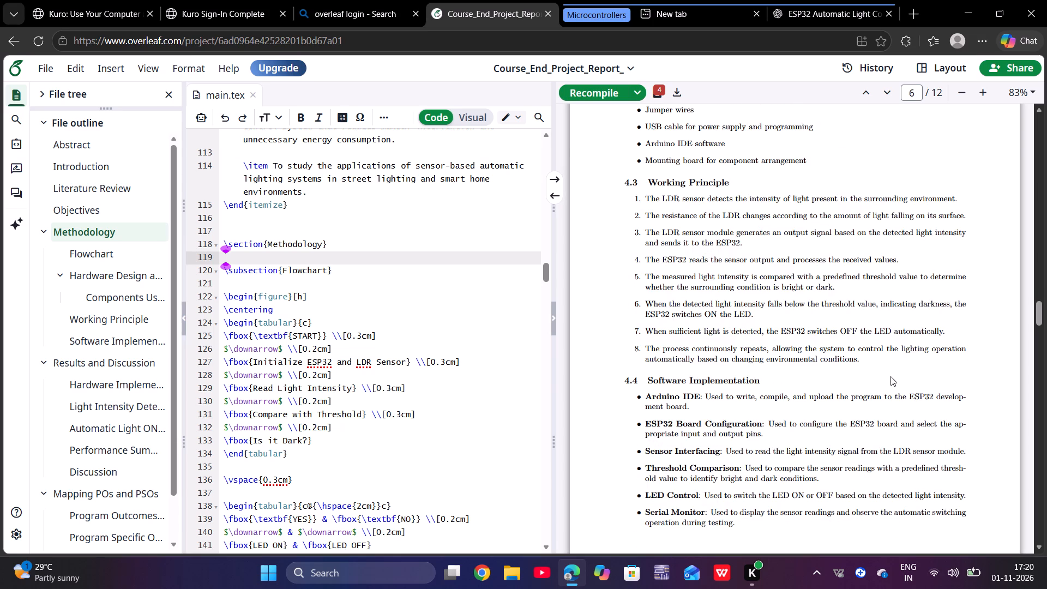
scroll(890, 376, "up", 3)
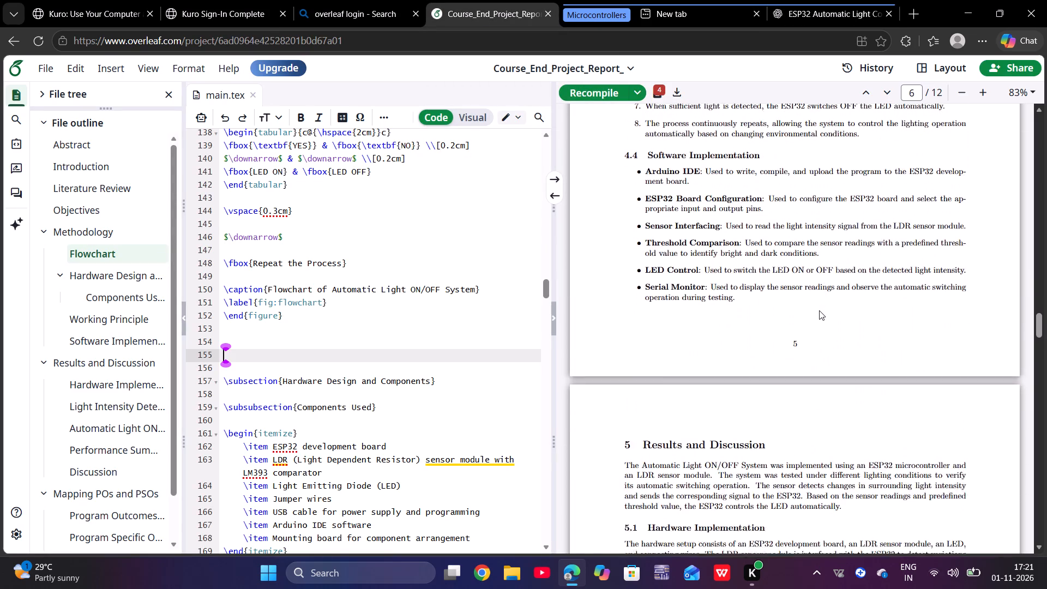
scroll(819, 310, "down", 1)
left_click(329, 336)
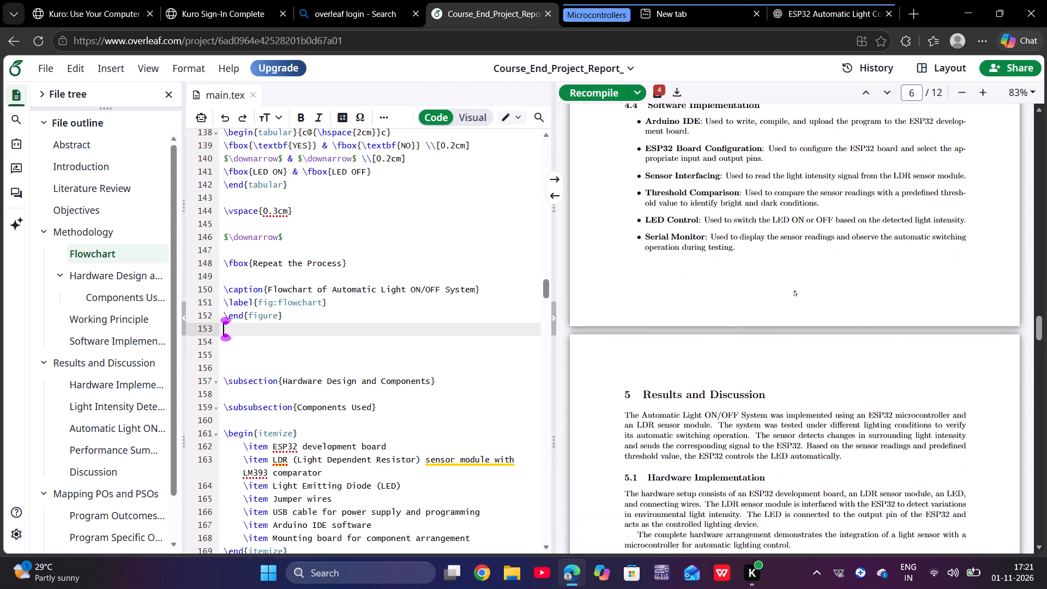
key("ctrl+v")
Delete the closing ``` fence and the opening ```latex fence around the pasted Flowchart Explanation code.
key("BackSpace")
key("BackSpace")
key("BackSpace")
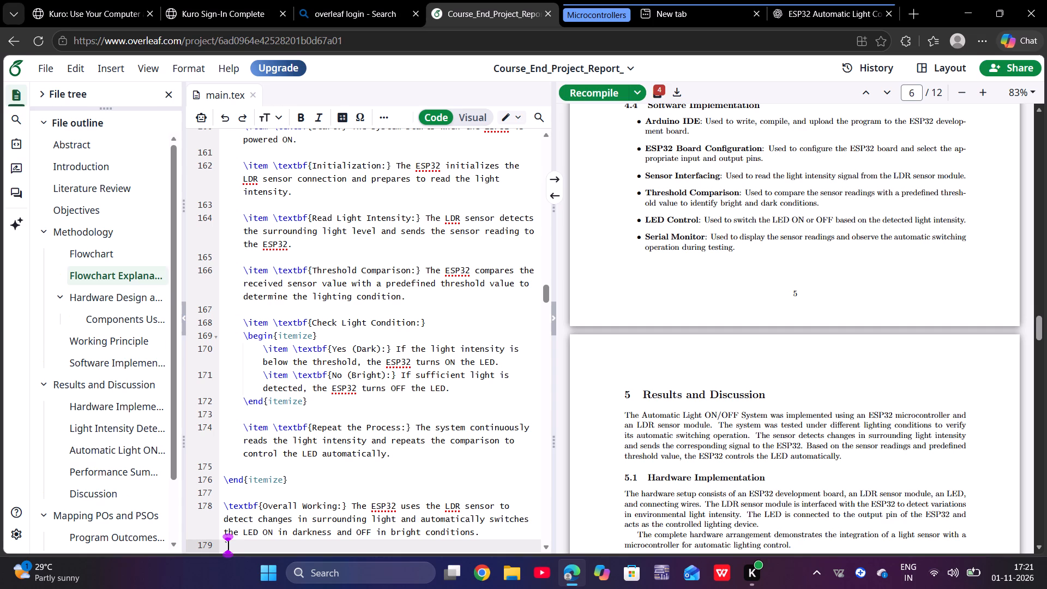
scroll(320, 339, "up", 4)
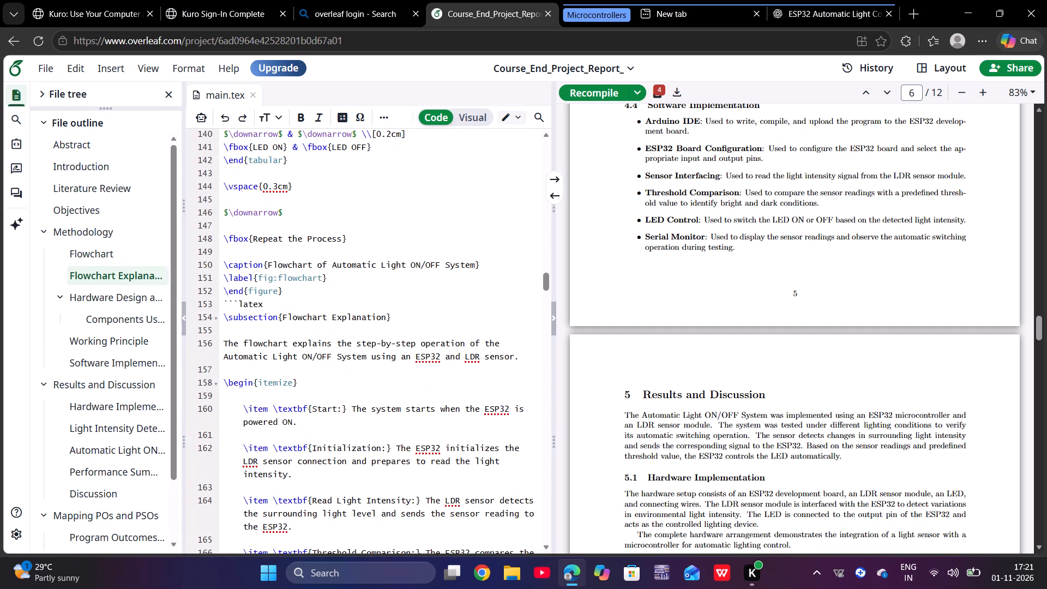
left_click(269, 302)
key("BackSpace")
key("BackSpace")
key("BackSpace")
key("BackSpace")
key("BackSpace")
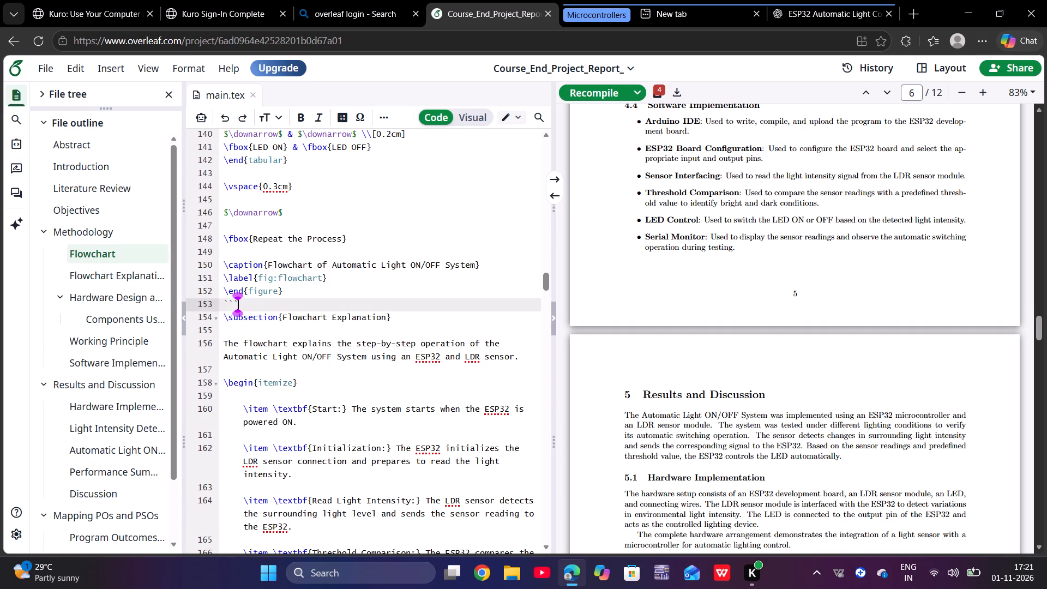
key("BackSpace")
key("BackSpace")
key("BackSpace")
Save and recompile main.tex, checking the Flowchart Explanation section and the sections after it.
key("ctrl+s")
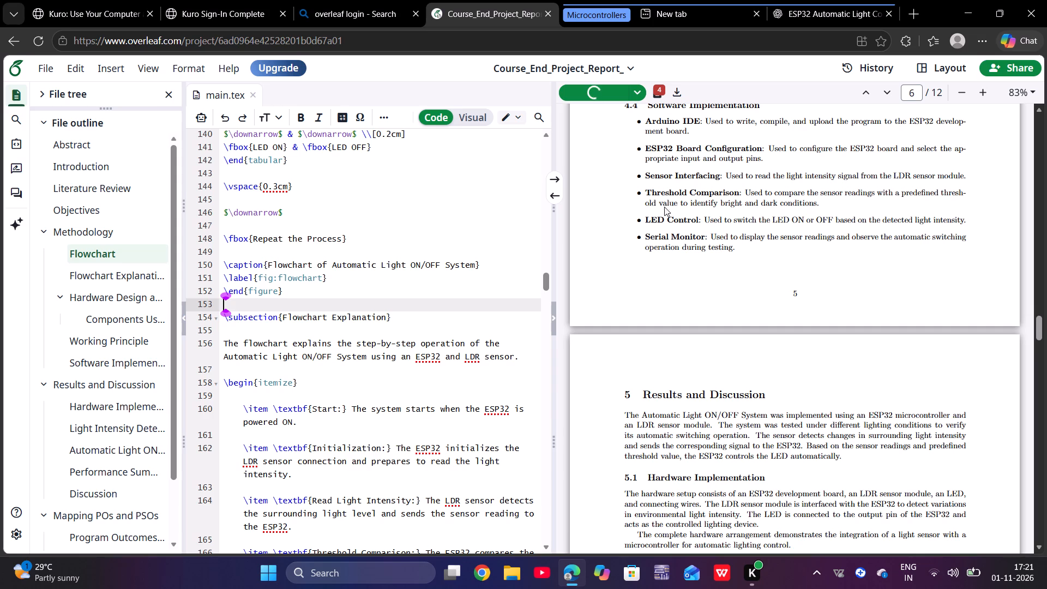
scroll(766, 250, "up", 4)
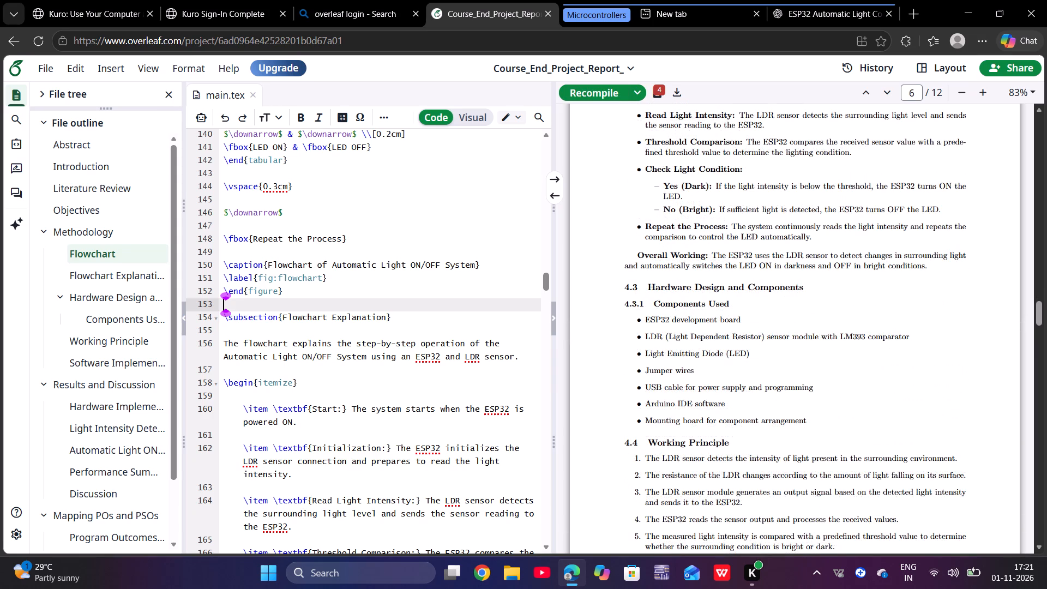
scroll(766, 250, "up", 2)
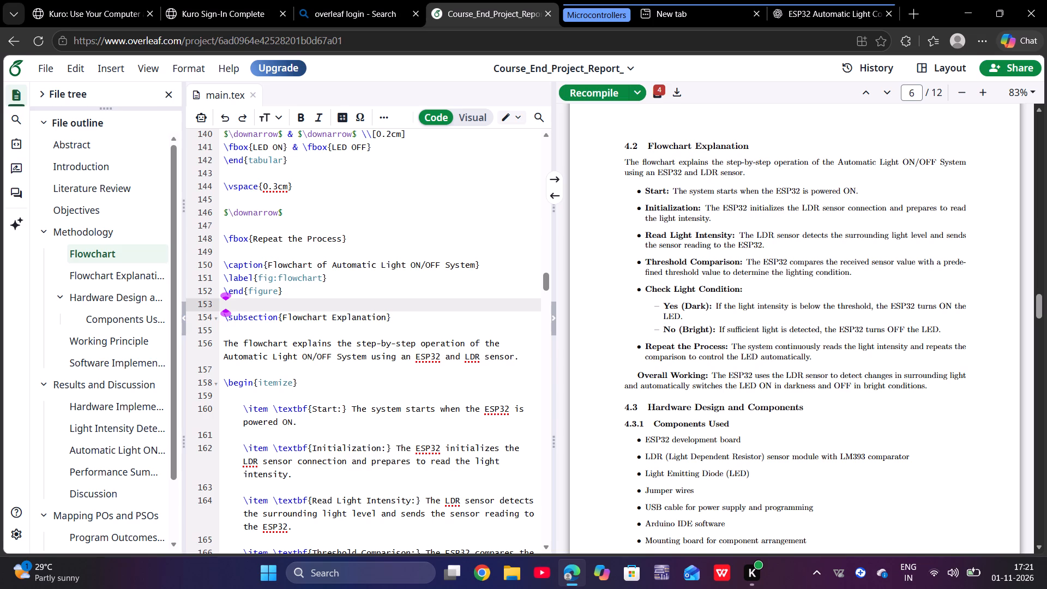
scroll(677, 417, "down", 3)
scroll(290, 431, "down", 5)
scroll(290, 431, "up", 1)
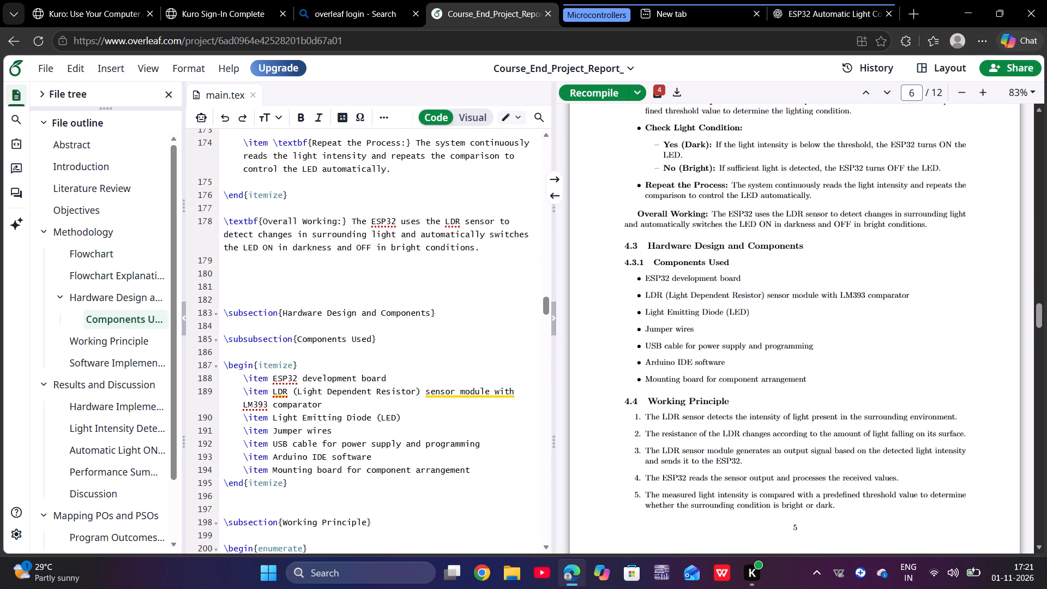
Change the Flowchart Explanation heading's command to \subsunsection, then save and recompile main.tex.
scroll(290, 431, "up", 4)
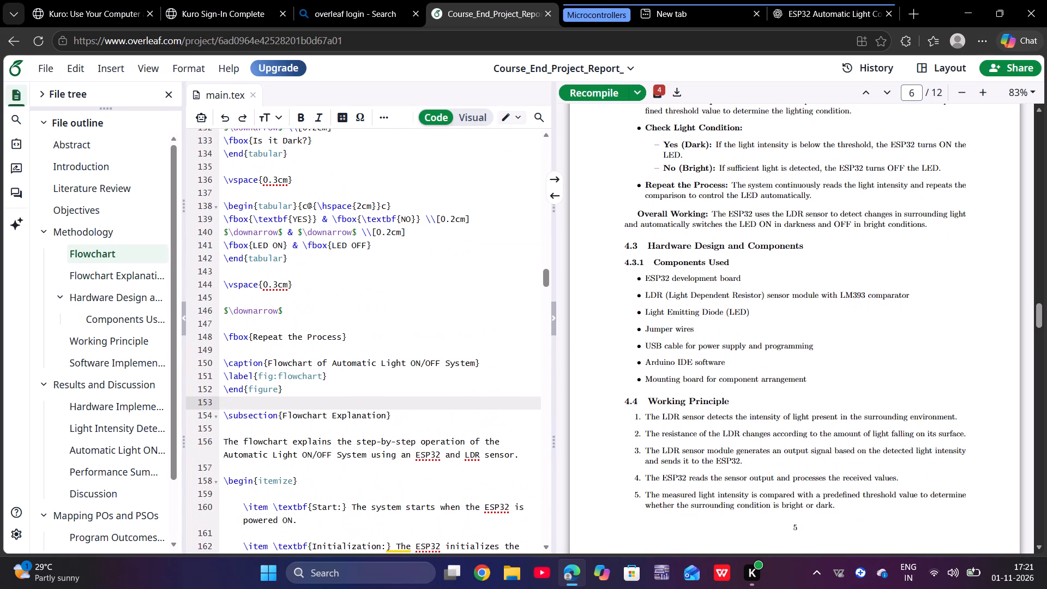
left_click(244, 417)
type("SU")
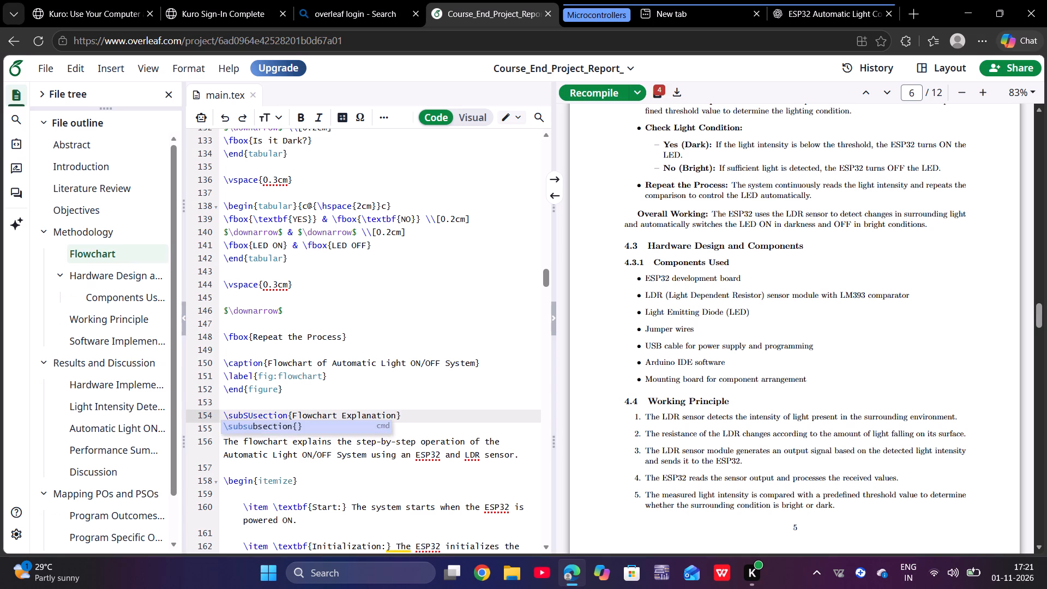
key("BackSpace")
key("BackSpace")
type("sun")
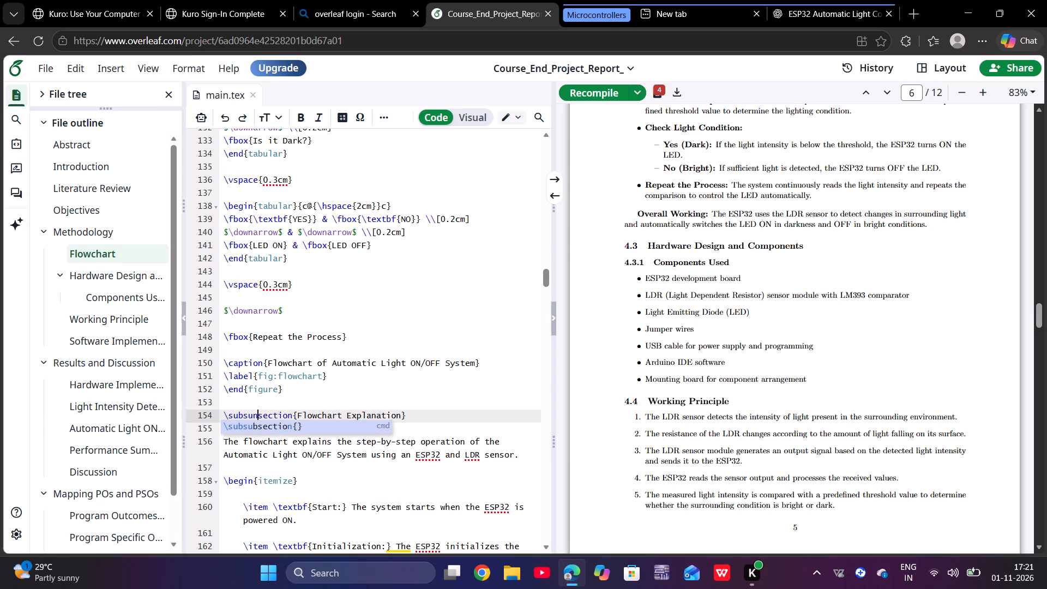
left_click(447, 386)
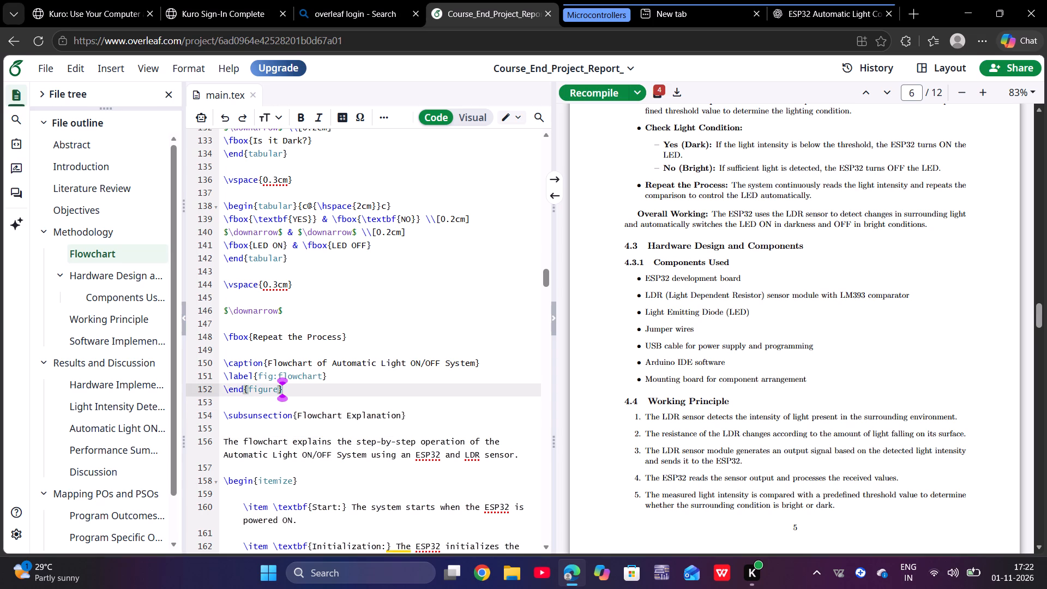
key("ctrl+s")
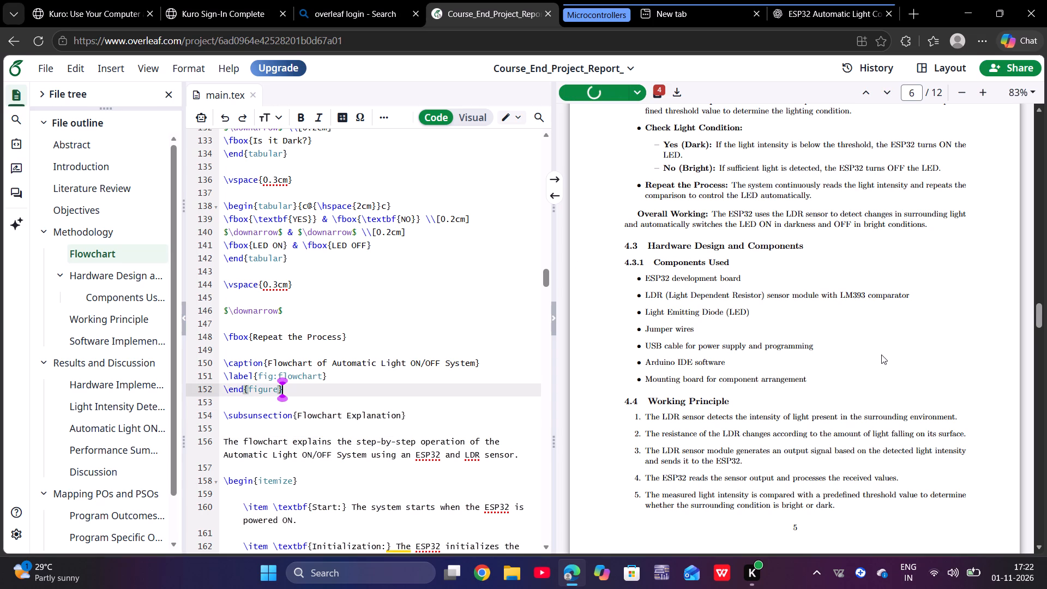
Review the recompiled PDF from the Flowchart Explanation back to the contents page, and on to the LED ON and OFF figures.
scroll(881, 354, "up", 2)
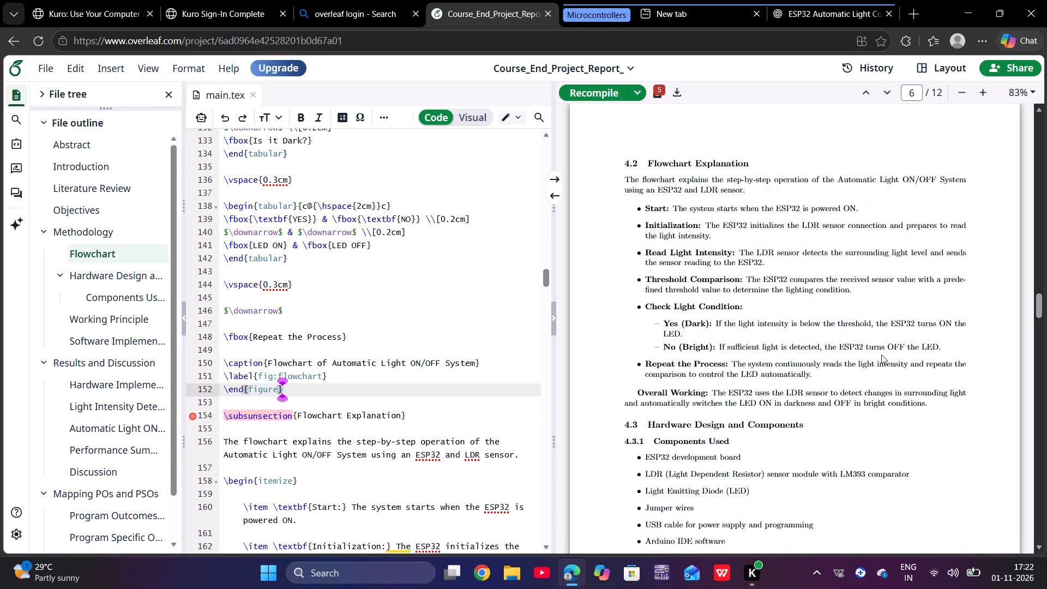
scroll(881, 354, "up", 4)
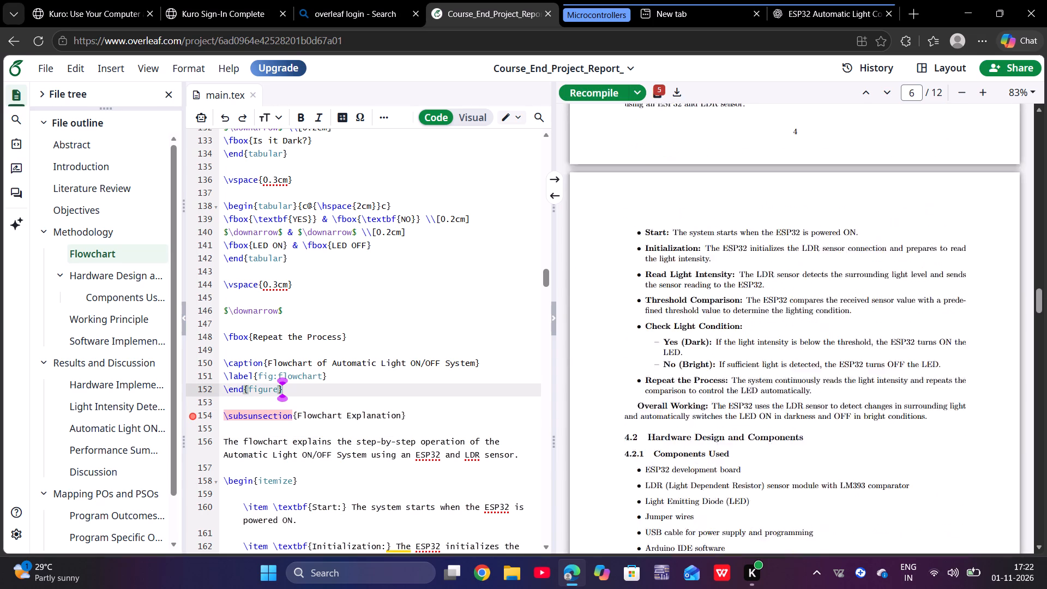
scroll(881, 354, "up", 2)
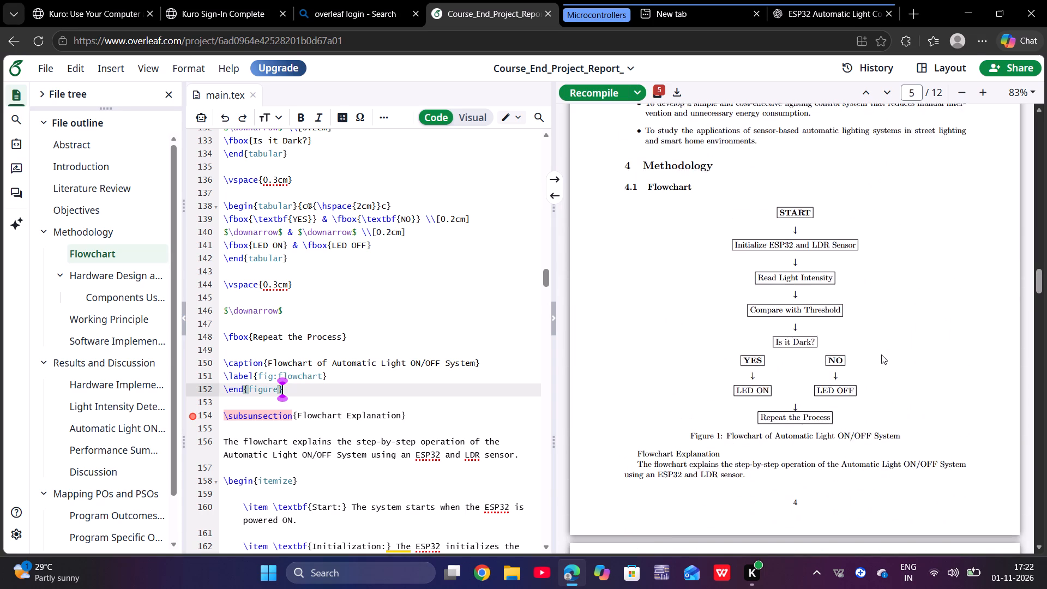
scroll(881, 354, "up", 7)
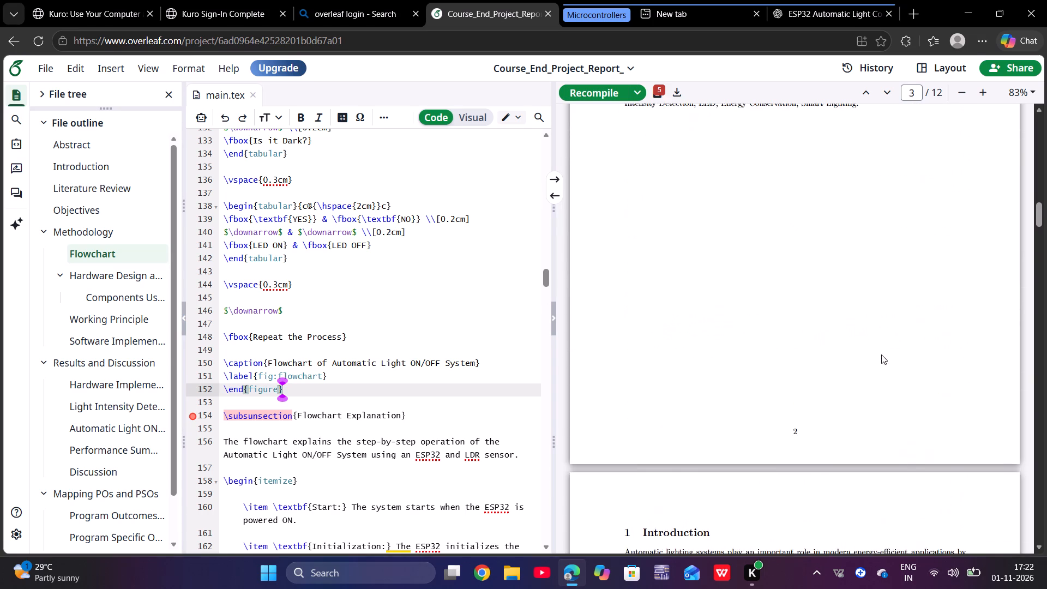
scroll(881, 354, "up", 4)
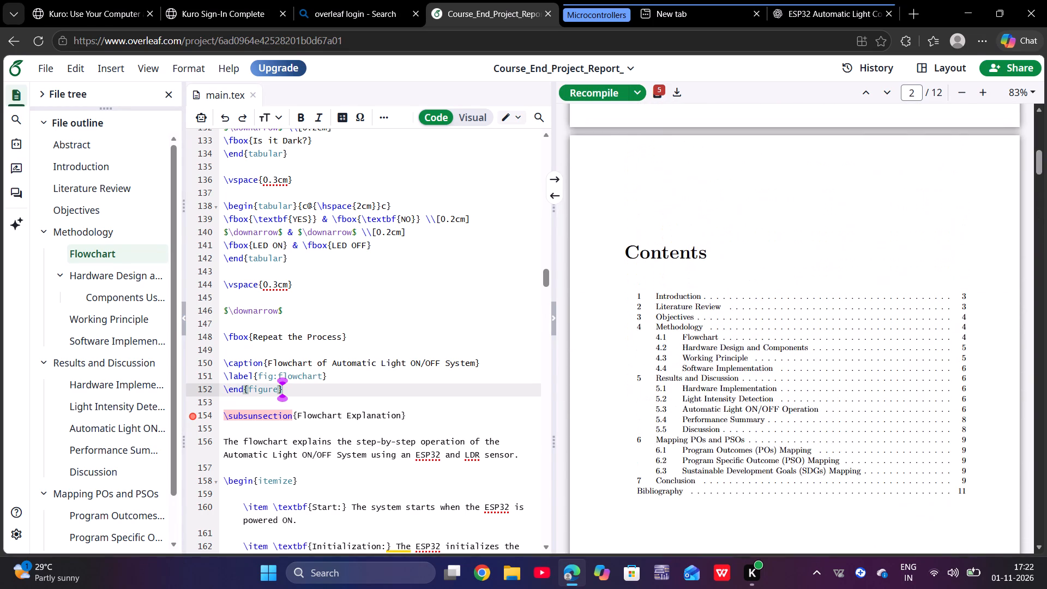
scroll(881, 354, "up", 1)
scroll(881, 354, "down", 14)
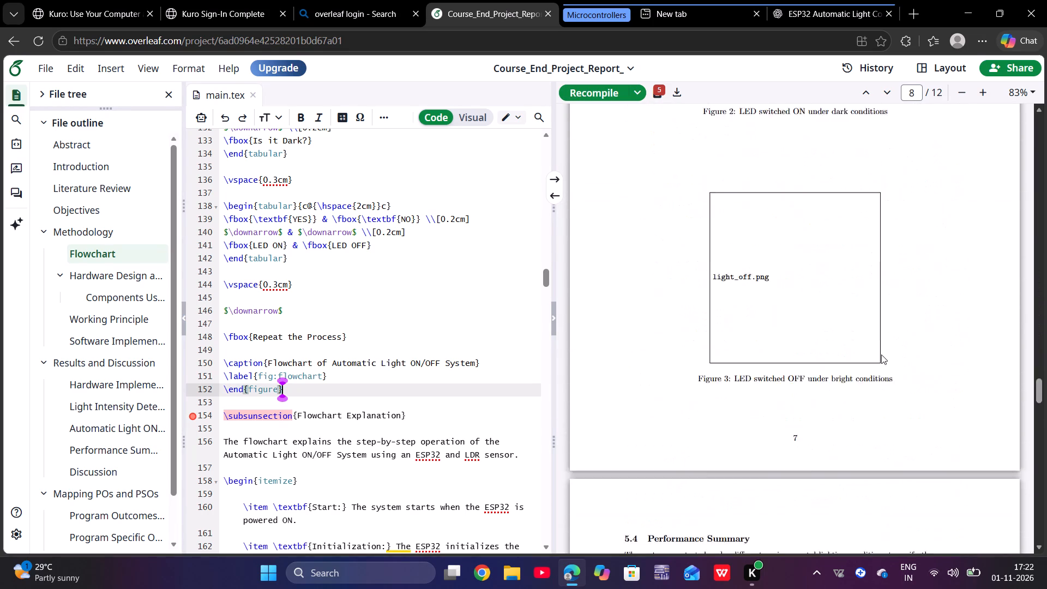
scroll(881, 354, "up", 3)
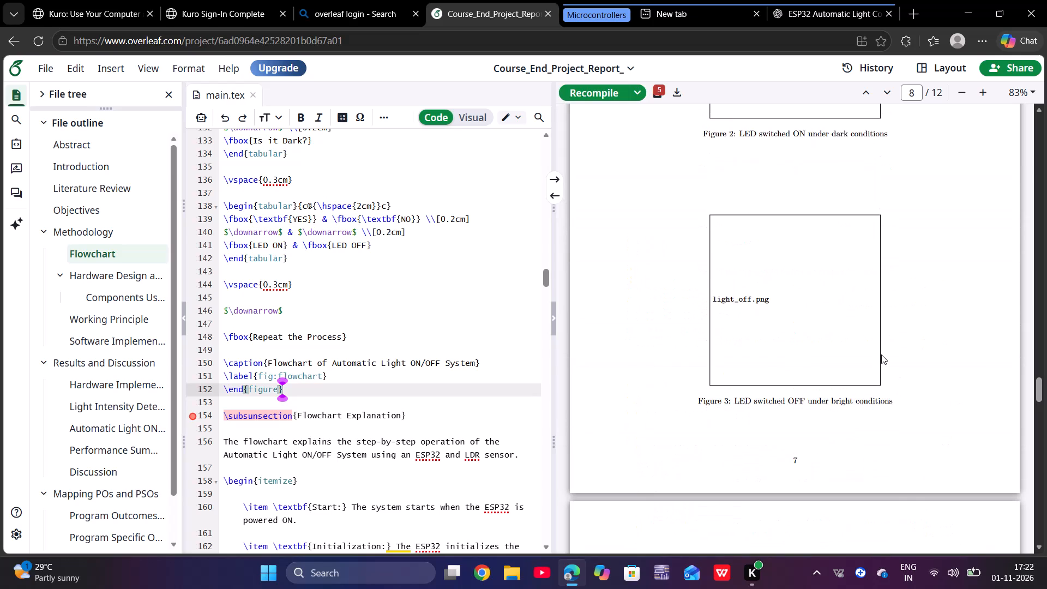
scroll(881, 354, "up", 2)
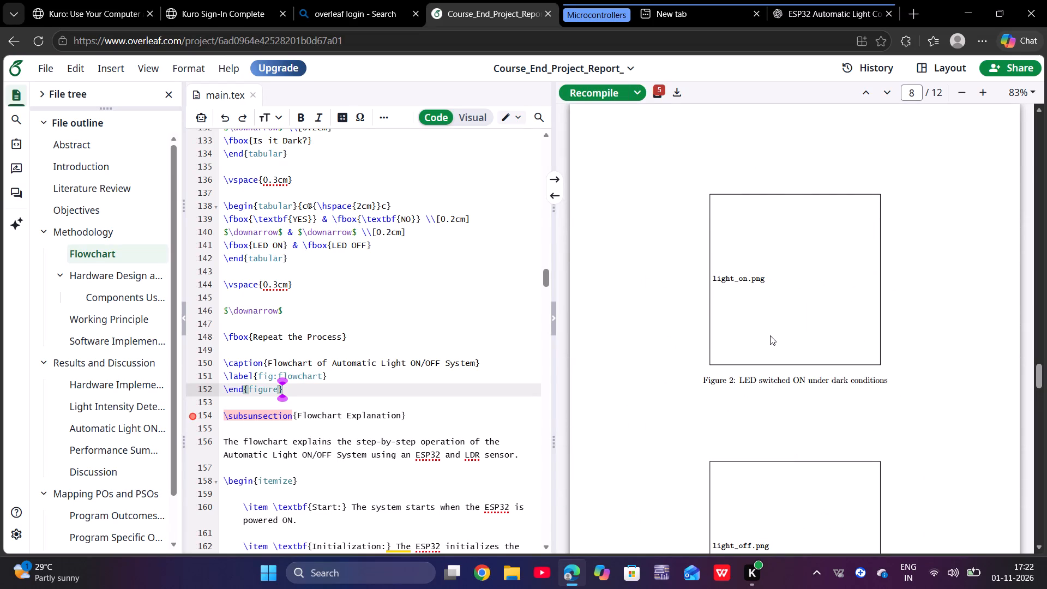
Upload the "iot ouput1" image from the Desktop and insert it as a half-width figure directly below the light_on.png figure's code.
double_click(770, 335)
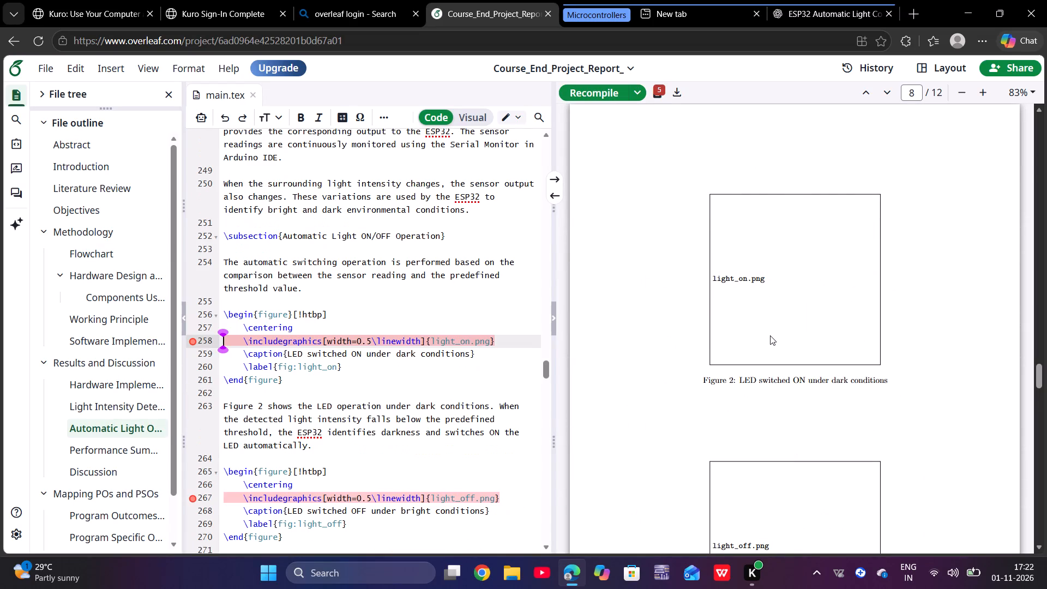
scroll(770, 335, "down", 2)
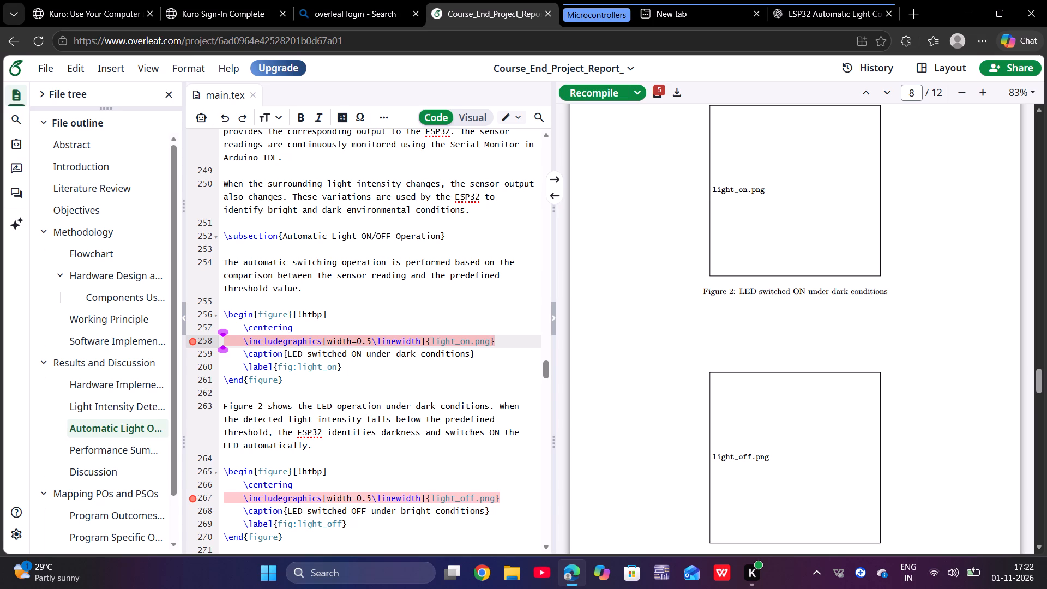
left_click_drag(224, 313, 294, 369)
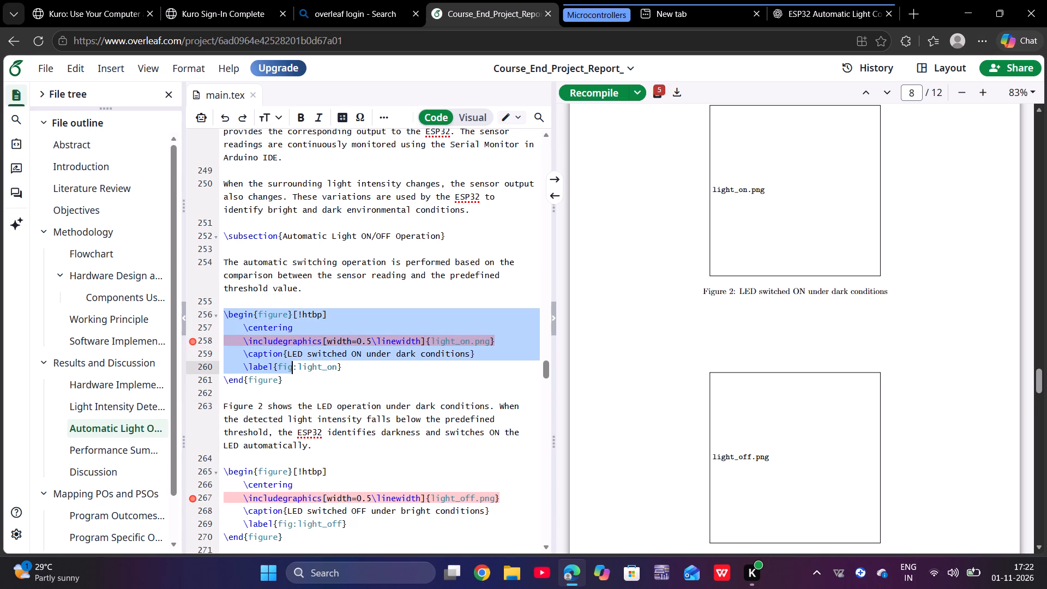
left_click_drag(294, 369, 306, 363)
left_click(290, 378)
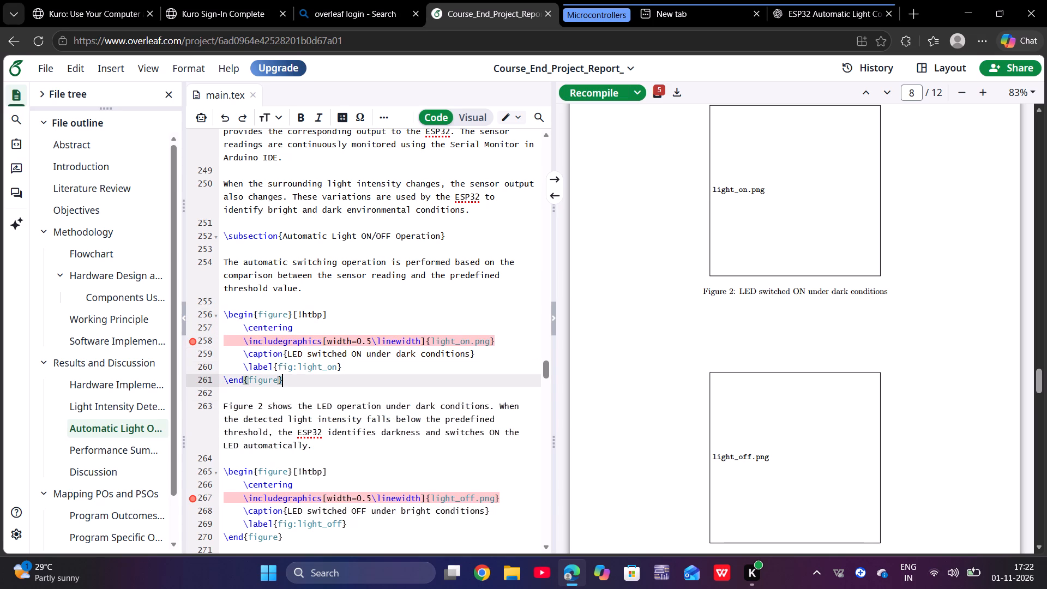
key("Return")
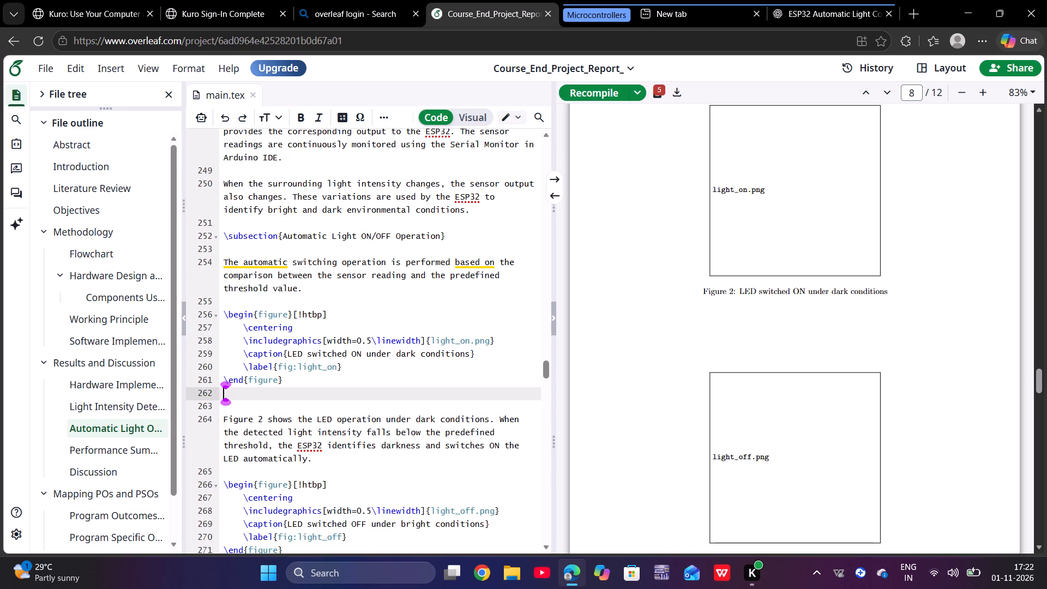
left_click(377, 119)
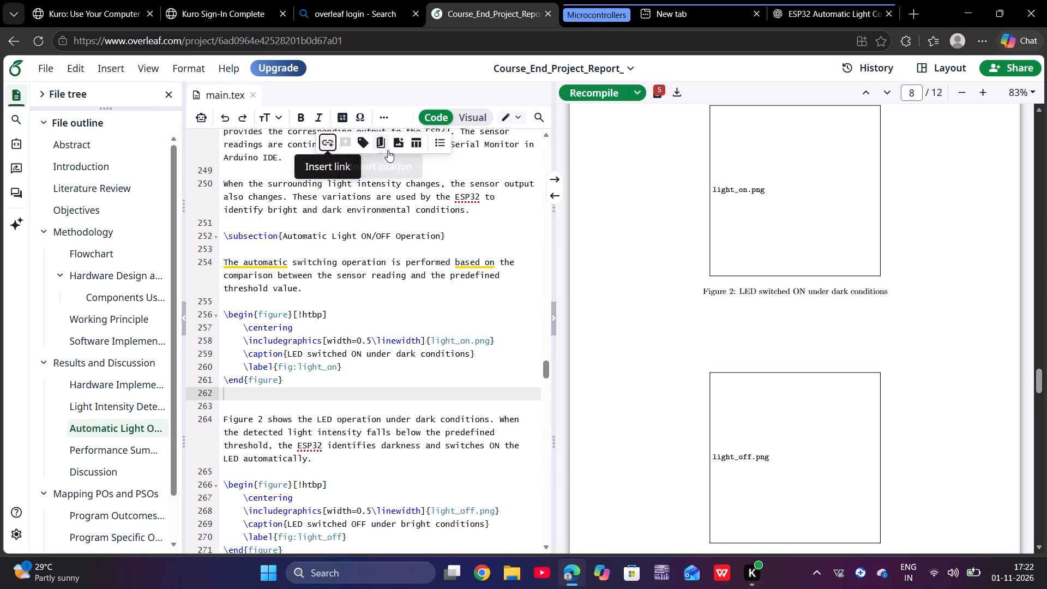
left_click(395, 147)
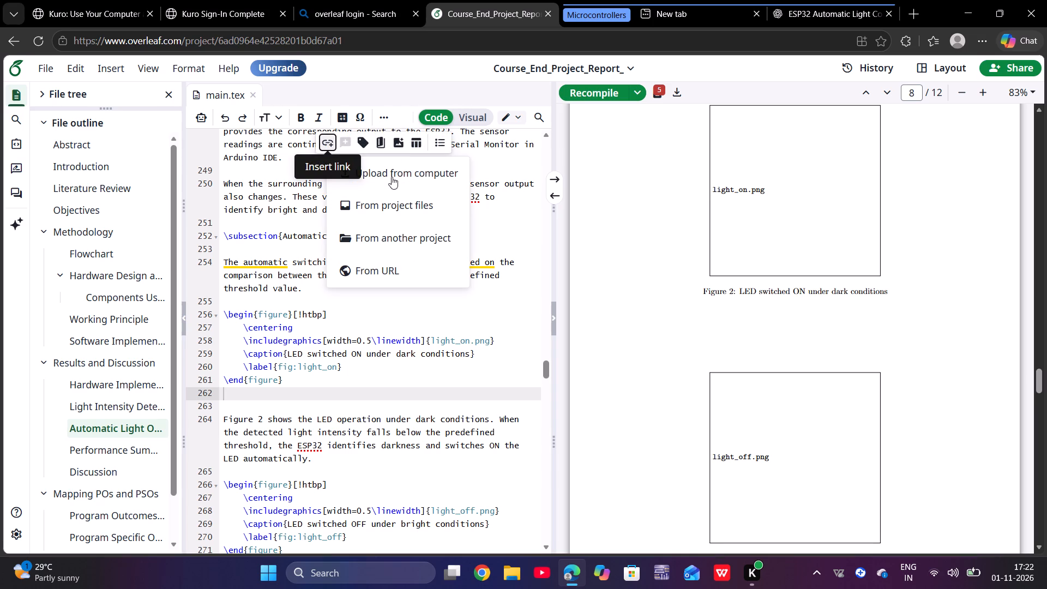
left_click(386, 169)
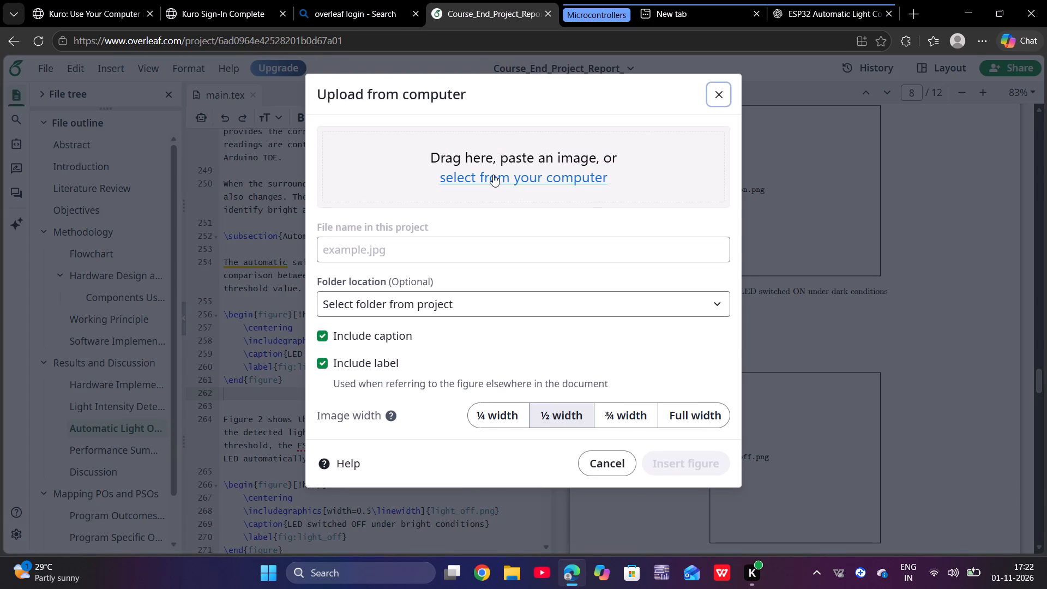
left_click(493, 175)
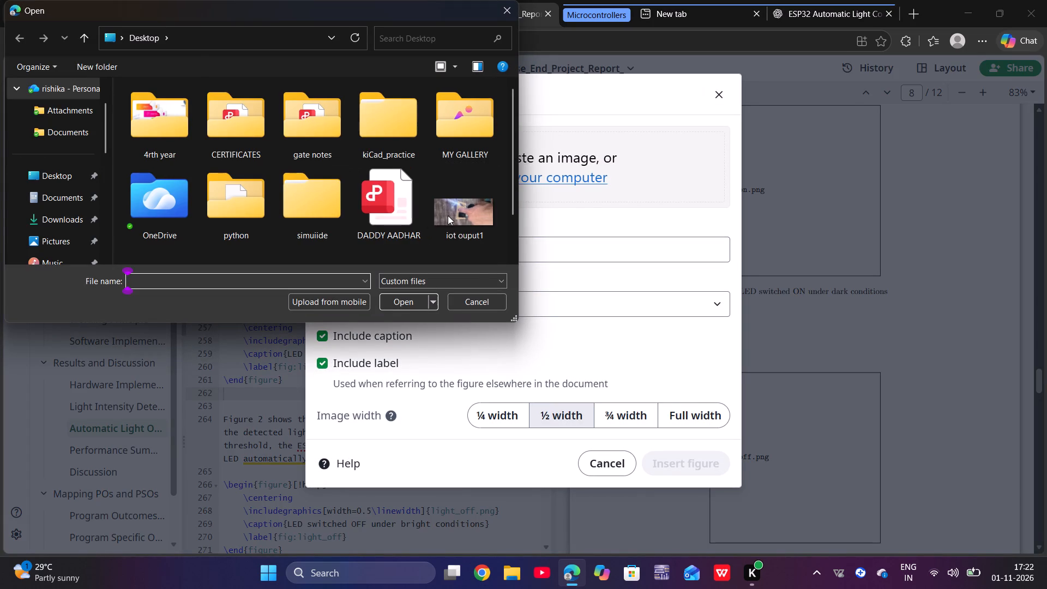
left_click(448, 215)
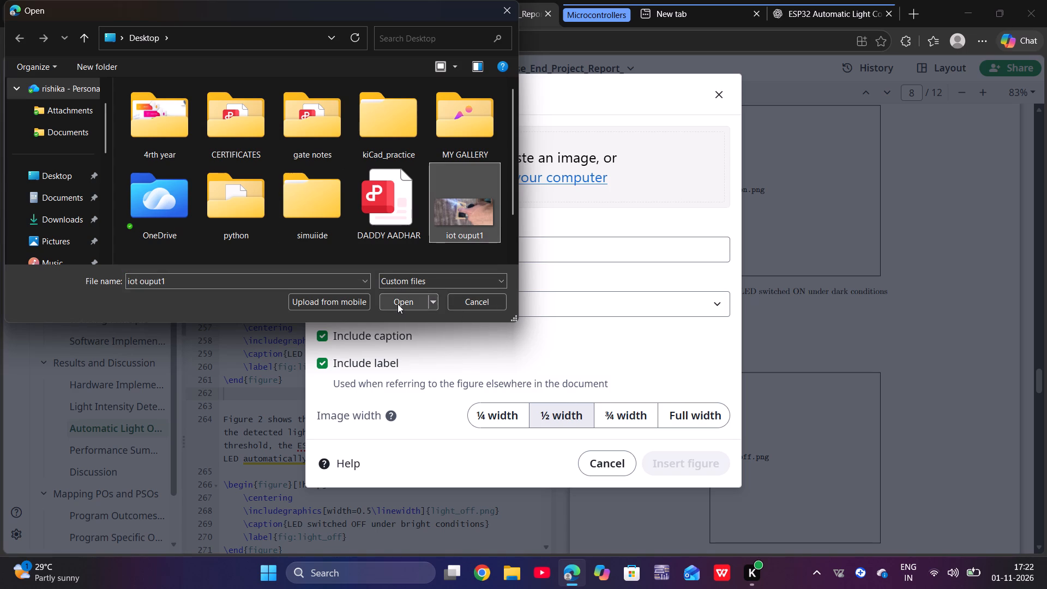
left_click(398, 304)
left_click(708, 458)
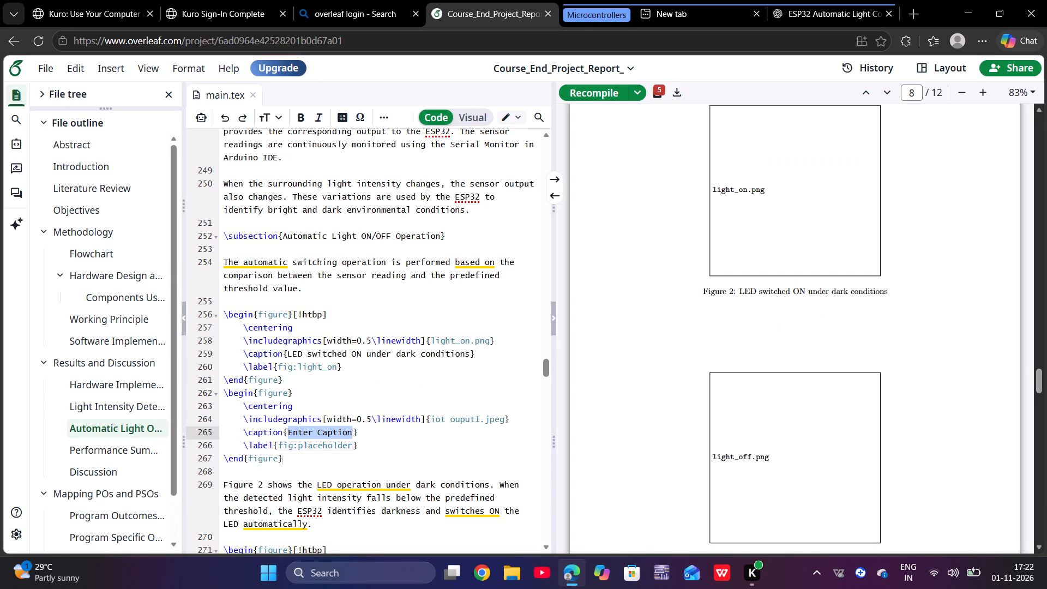
Replace the new figure's placeholder caption with "LED switched ON under dark conditions", copied from the light_on.png figure.
key("BackSpace")
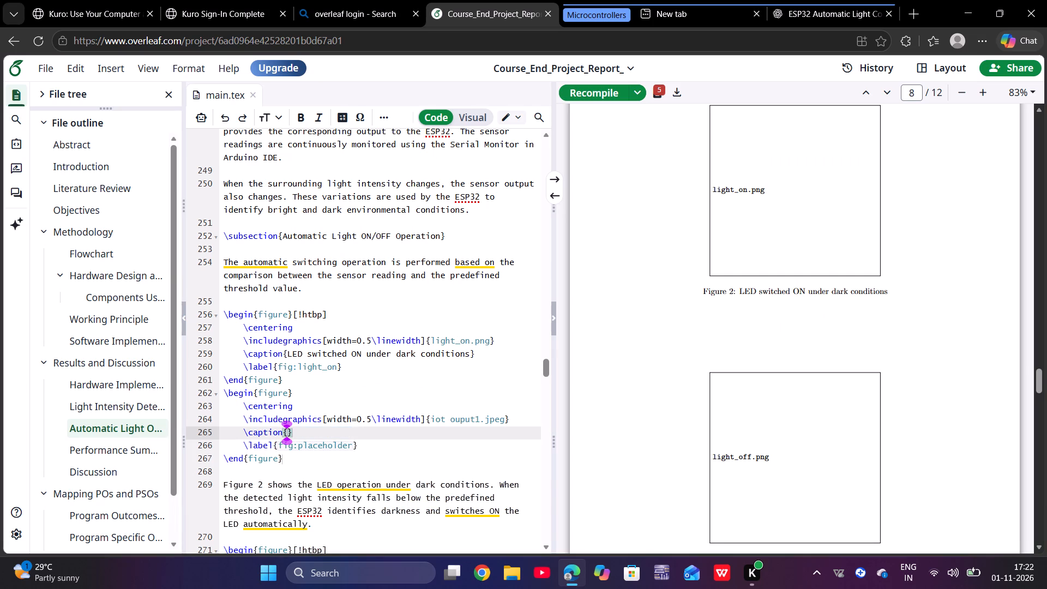
left_click_drag(287, 356, 464, 348)
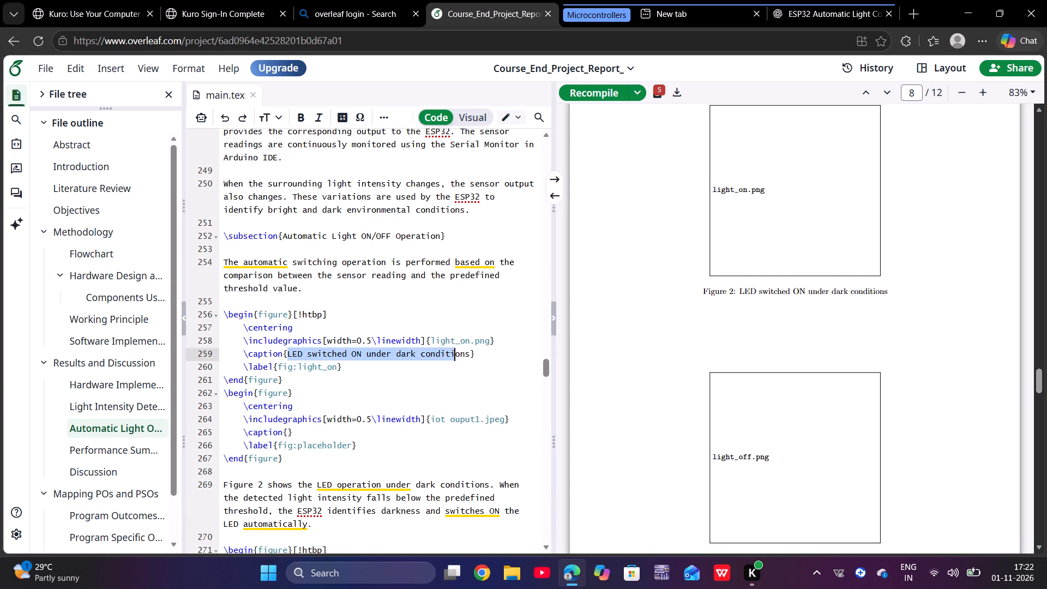
left_click_drag(464, 348, 471, 348)
key("ctrl+c")
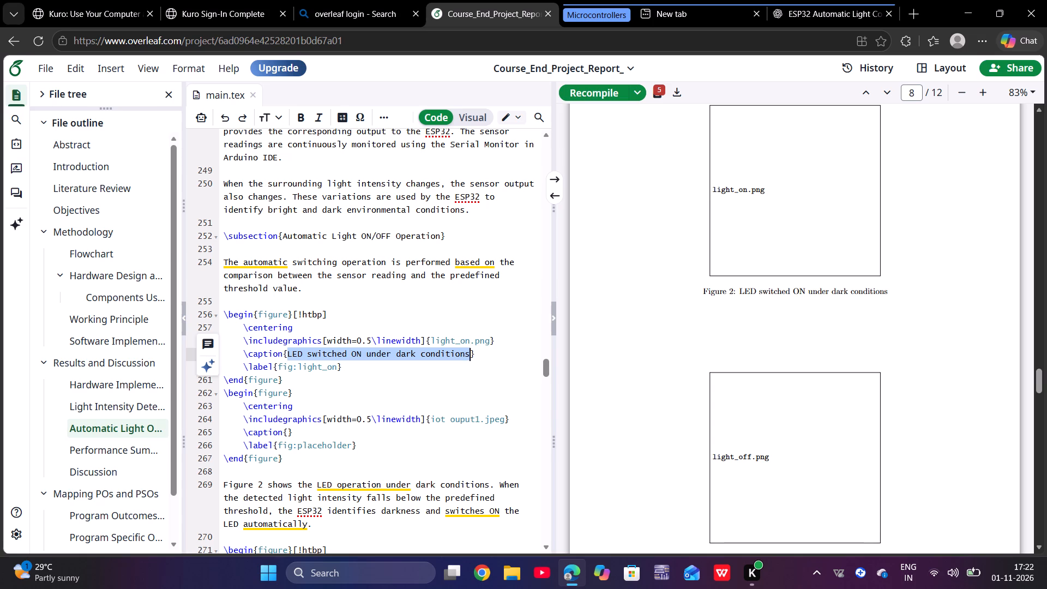
left_click(286, 435)
key("ctrl+v")
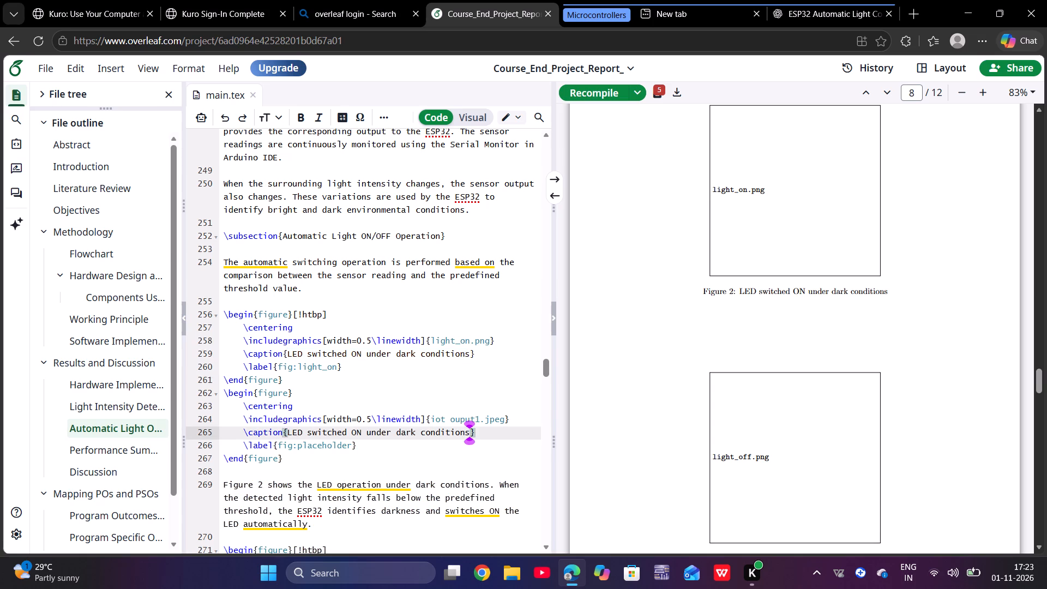
Add the placement option [htbp] to the \begin{figure} line of the iot ouput1.jpeg figure.
left_click(292, 394)
key("bracketleft")
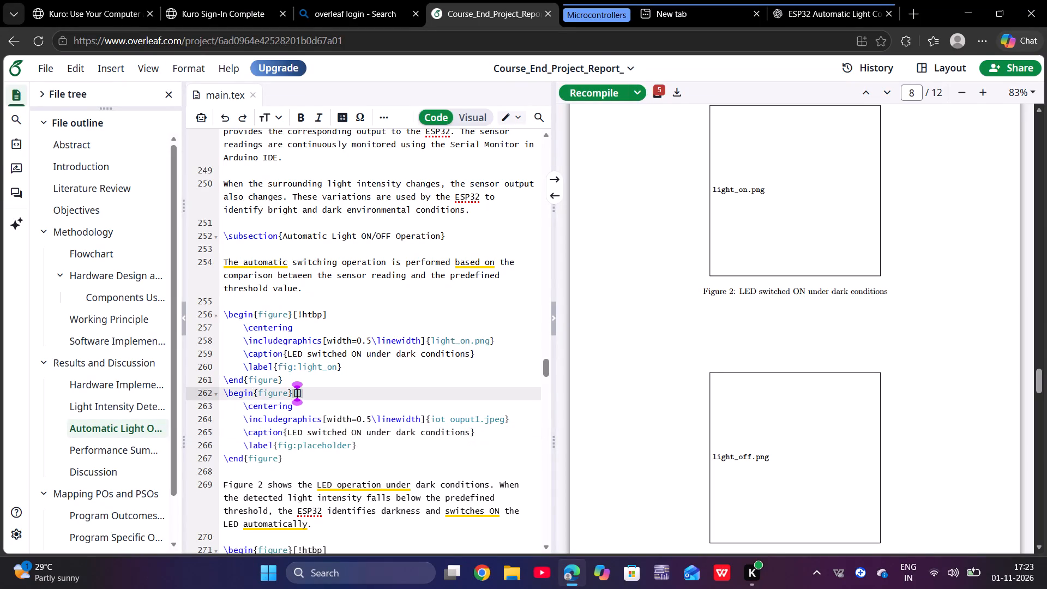
type("ht")
type("bp")
Delete the light_on.png figure block, from its \begin{figure} to its \end{figure}, above the iot ouput1.jpeg figure.
left_click_drag(288, 381, 222, 309)
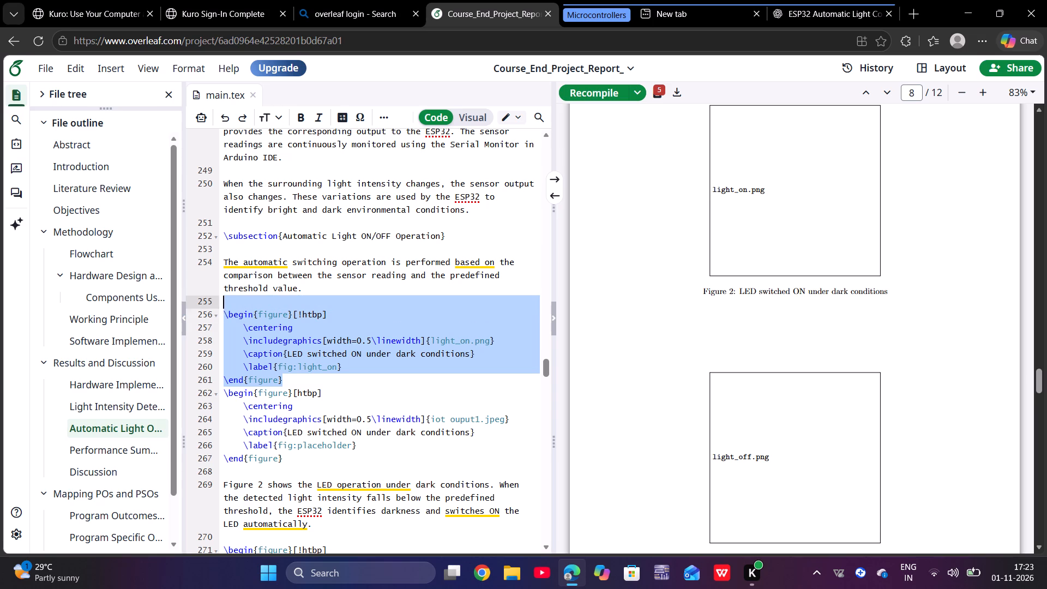
left_click_drag(222, 309, 218, 307)
left_click_drag(218, 307, 307, 296)
key("BackSpace")
scroll(354, 421, "down", 2)
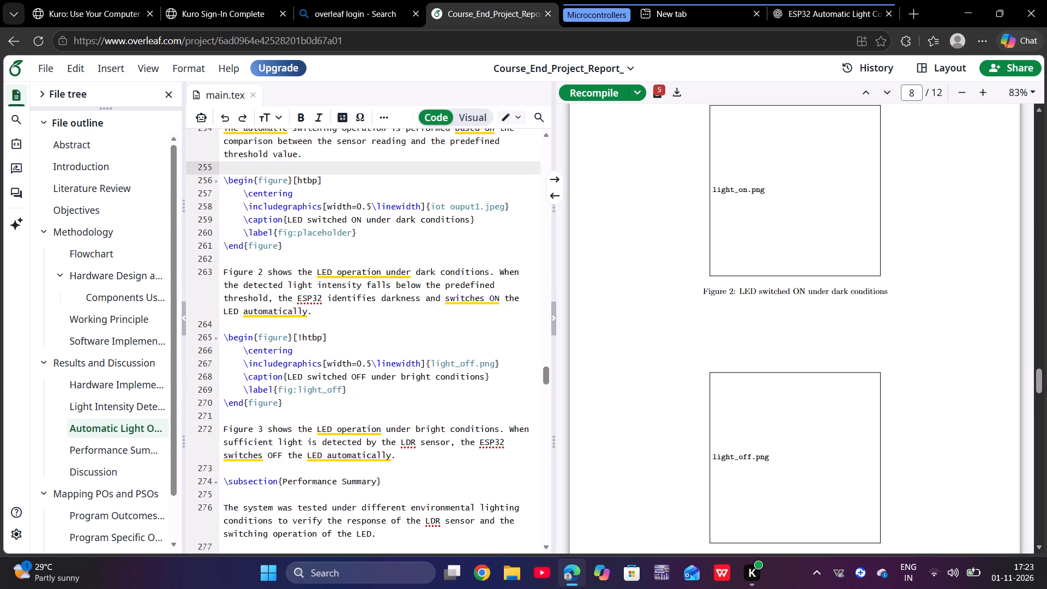
Upload the "iotoutput2" image from the Desktop and insert it as a half-width figure directly below the light_off.png figure's code.
left_click(308, 423)
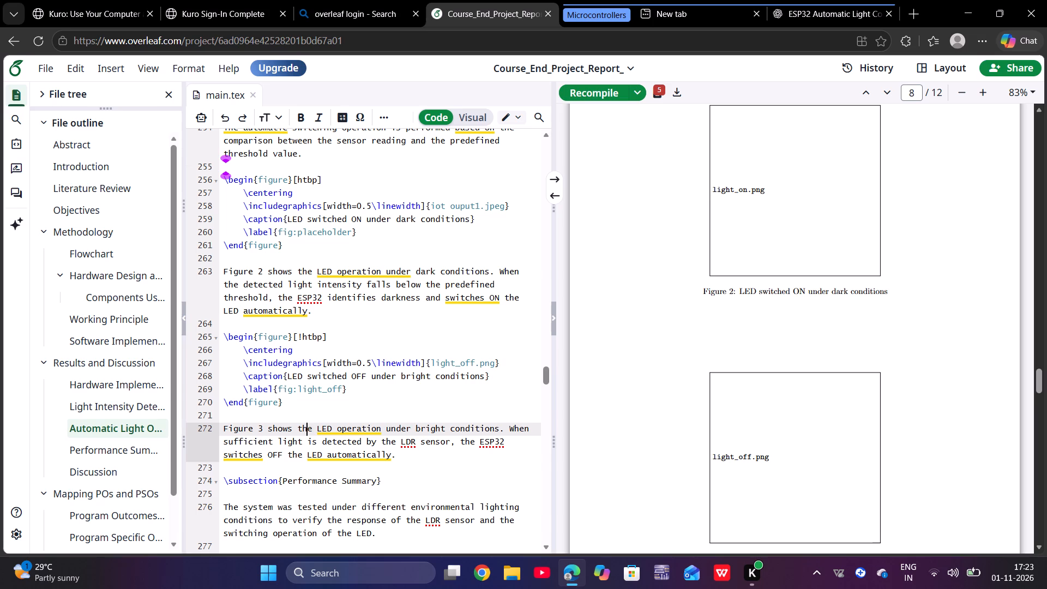
left_click(291, 404)
key("Return")
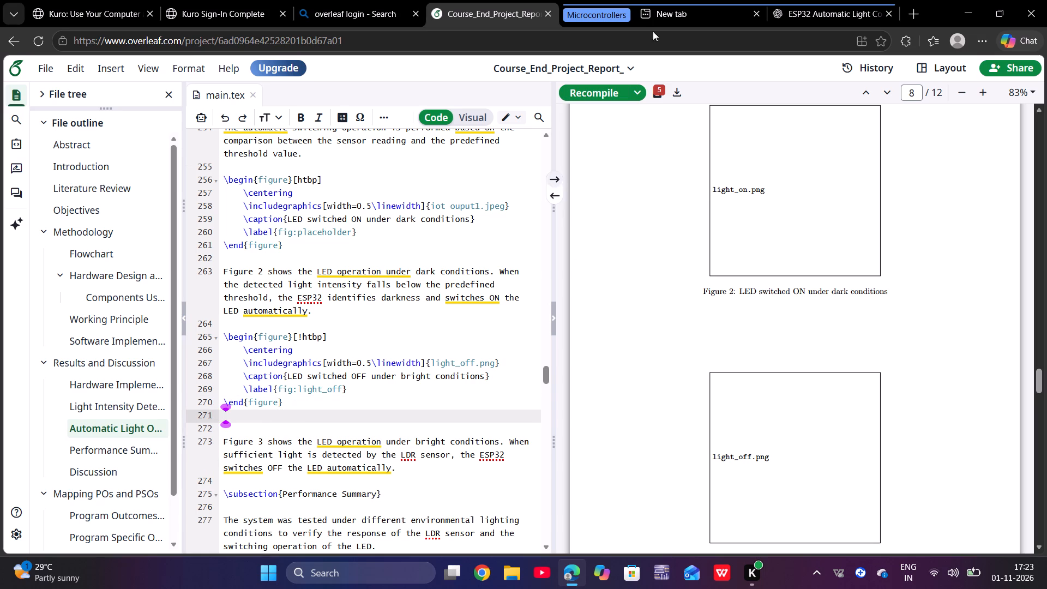
left_click(387, 118)
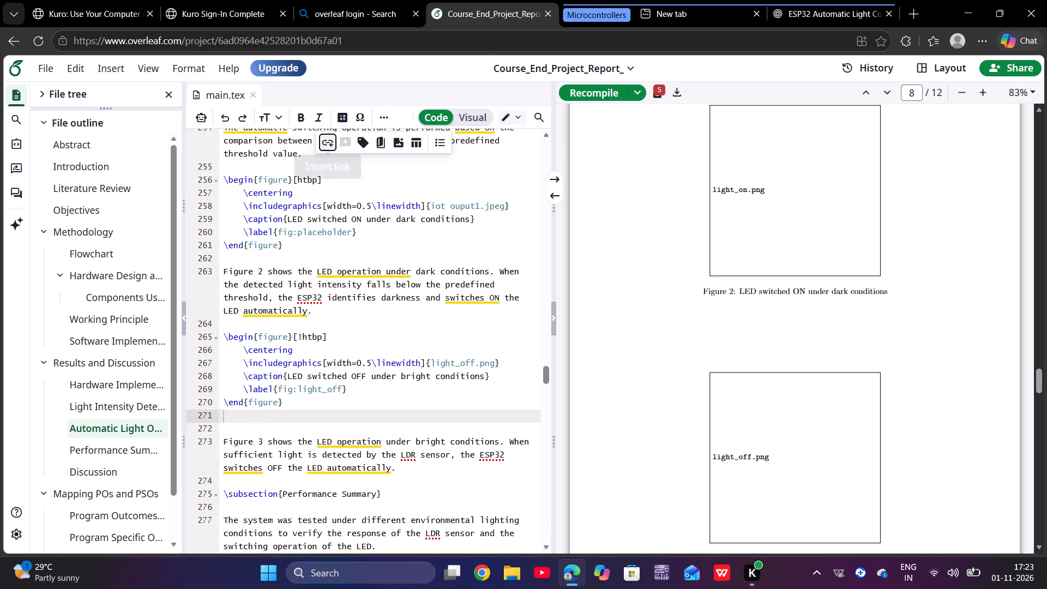
left_click(396, 139)
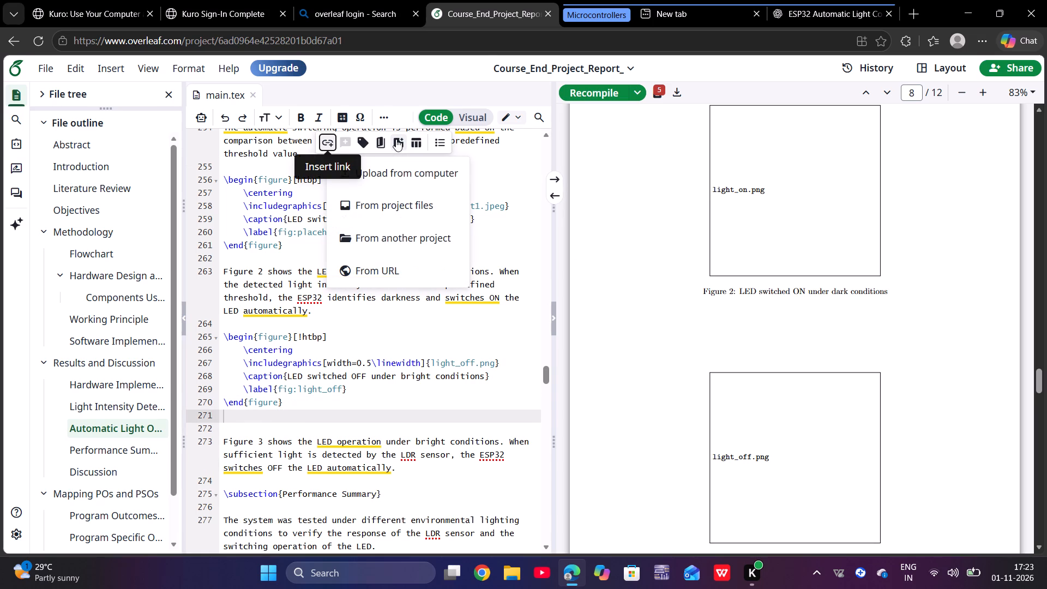
left_click(399, 176)
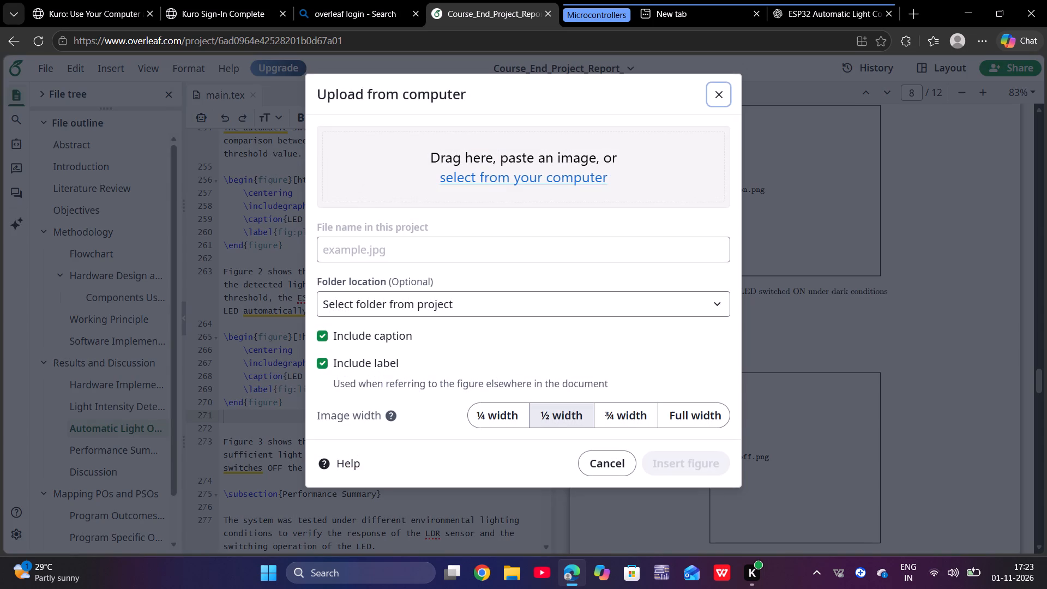
left_click(486, 173)
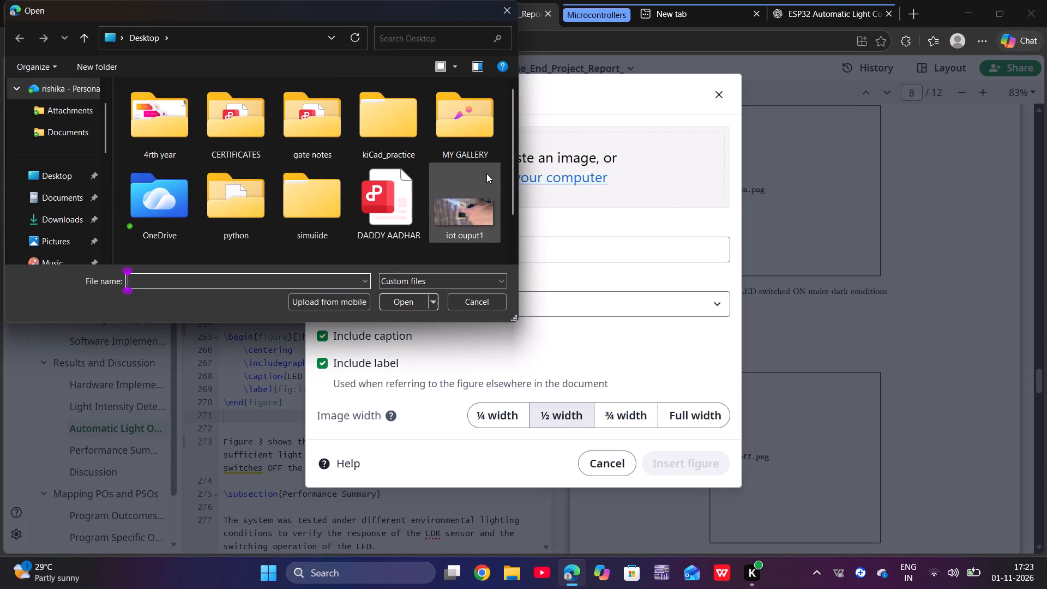
scroll(305, 211, "down", 1)
left_click(186, 224)
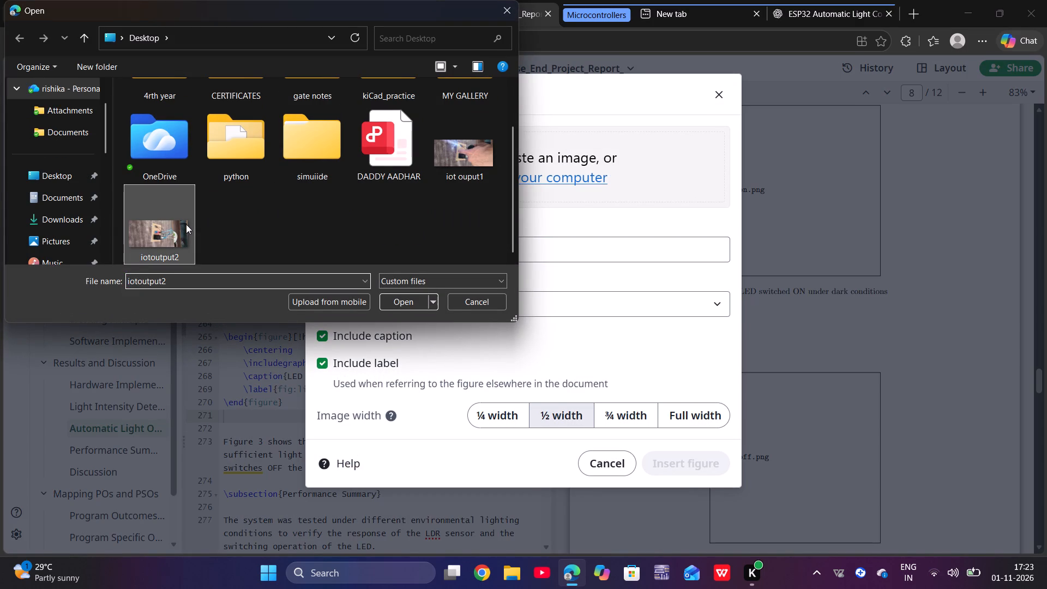
left_click(411, 298)
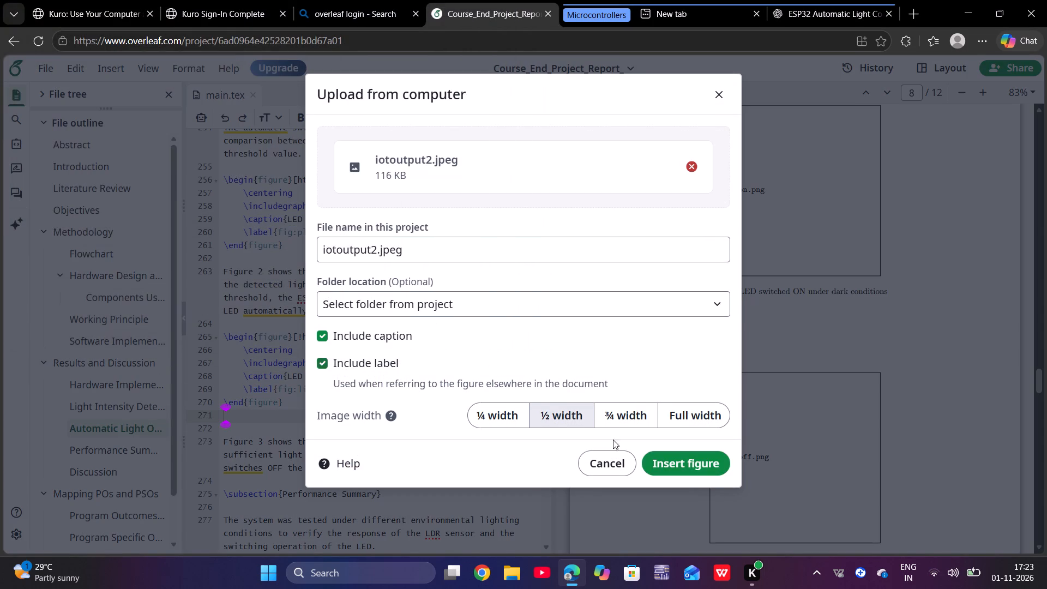
left_click(678, 459)
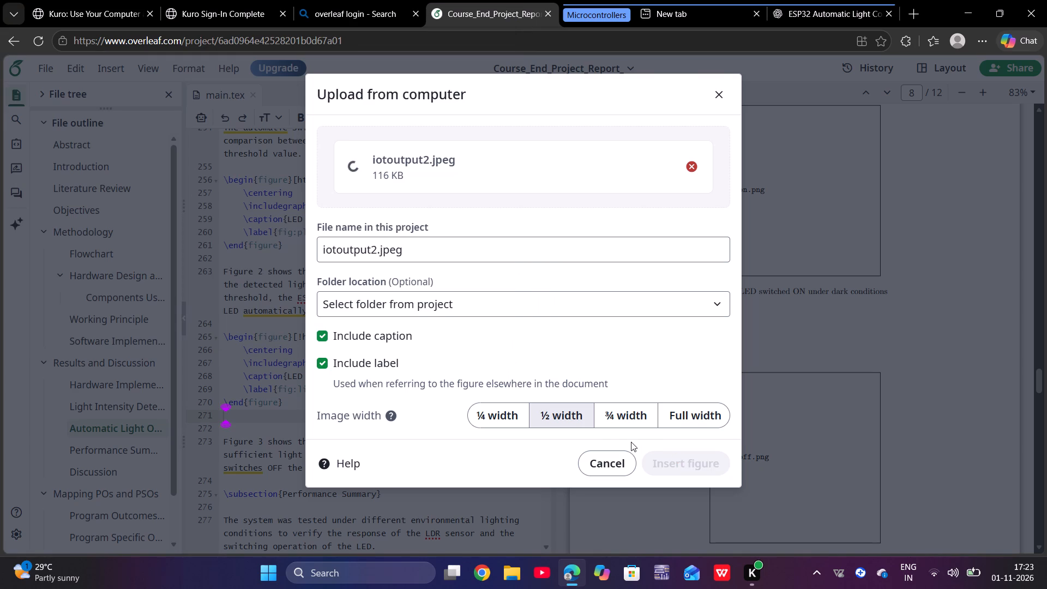
Replace the new figure's placeholder caption with "LED switched OFF under bright conditions", copied from the light_off.png figure.
key("BackSpace")
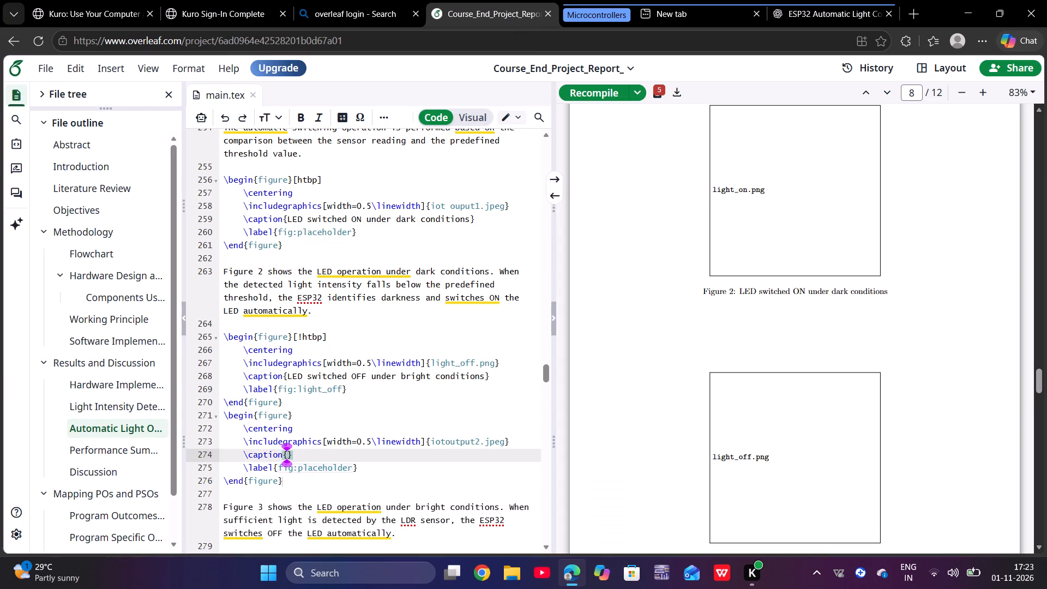
left_click_drag(287, 375, 486, 377)
key("ctrl+c")
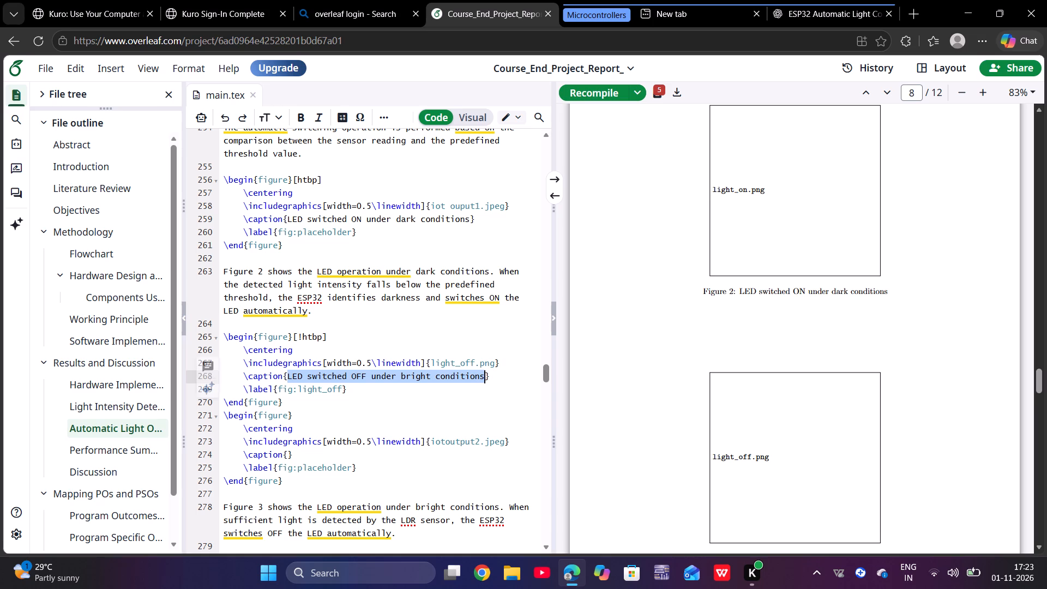
left_click(290, 456)
key("ctrl+v")
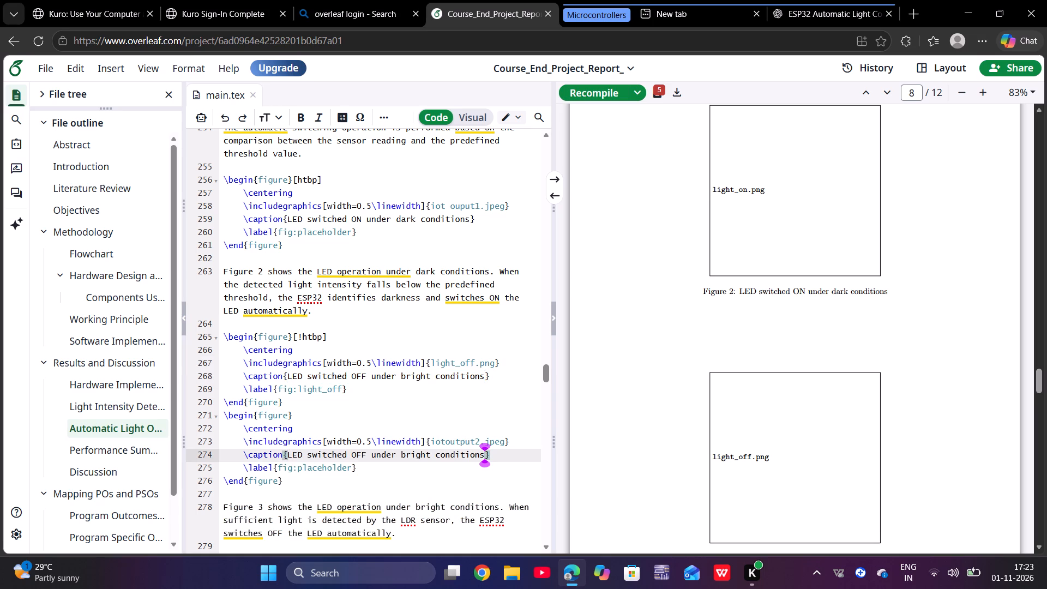
Add the placement option [htbp] to the \begin{figure} line of the iotoutput2.jpeg figure.
left_click(301, 406)
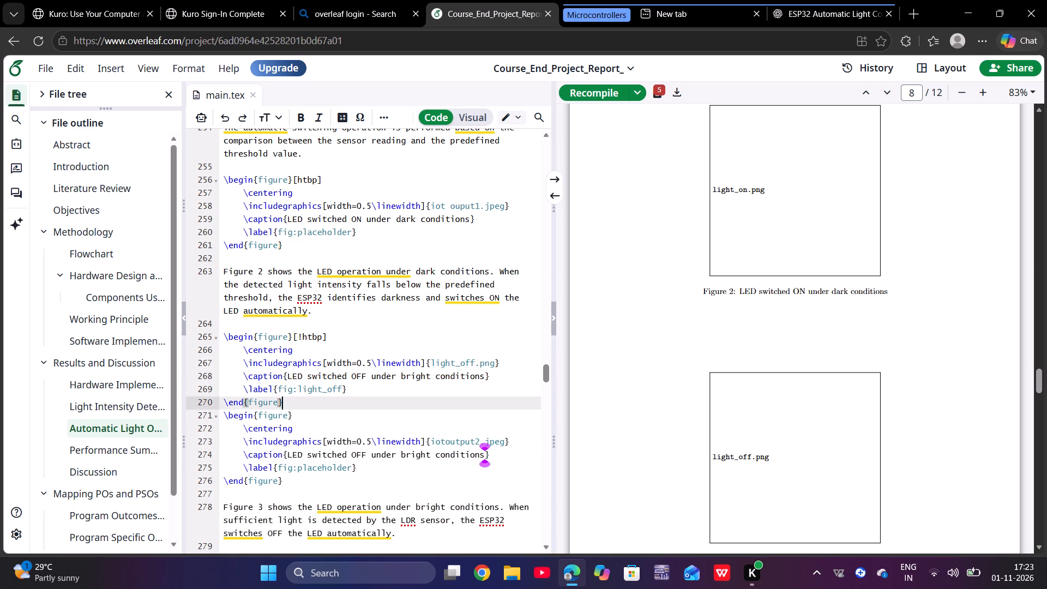
left_click(297, 412)
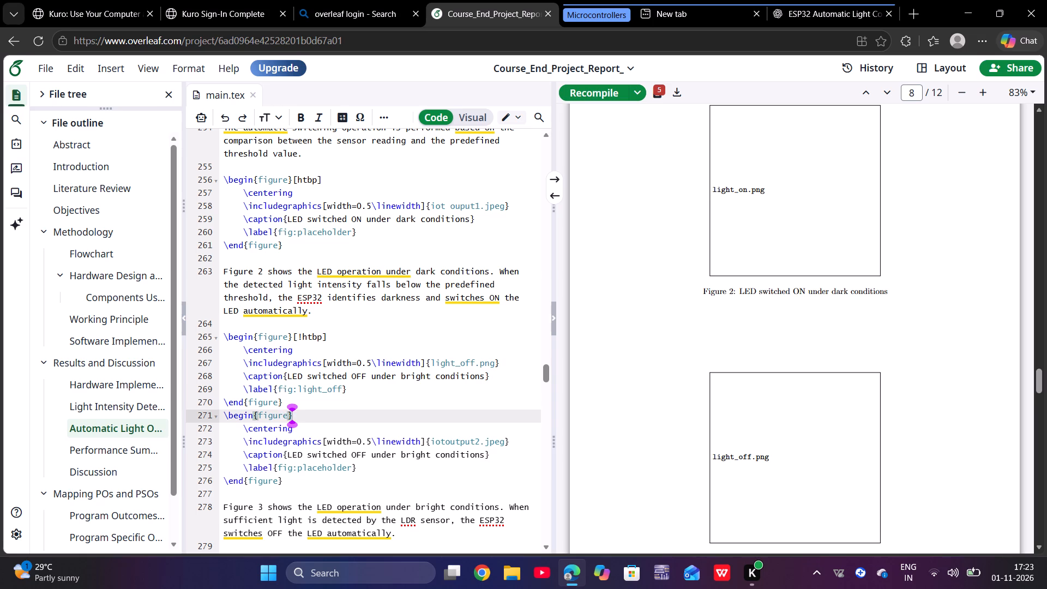
type("[htbp")
Delete the light_off.png figure block above the iotoutput2.jpeg figure and recompile the report.
left_click_drag(222, 332, 286, 401)
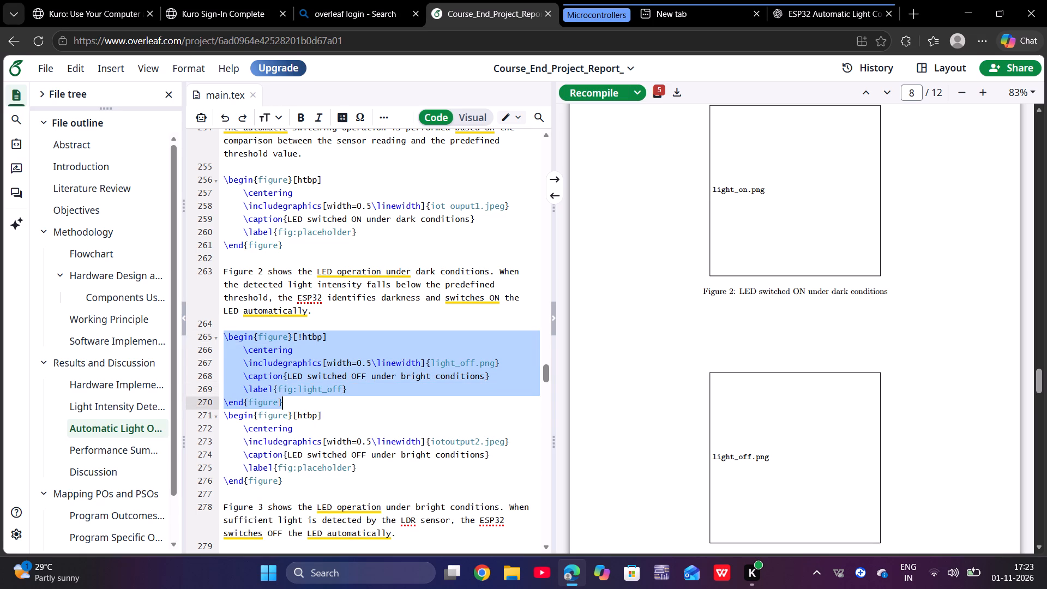
left_click_drag(286, 401, 238, 338)
key("BackSpace")
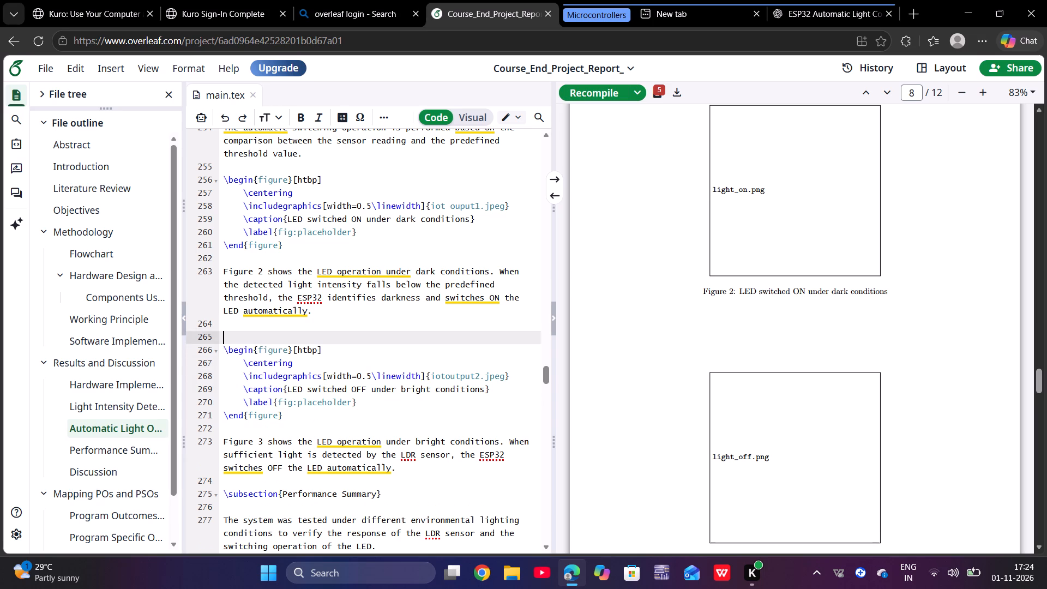
left_click_drag(238, 338, 228, 326)
key("c")
key("BackSpace")
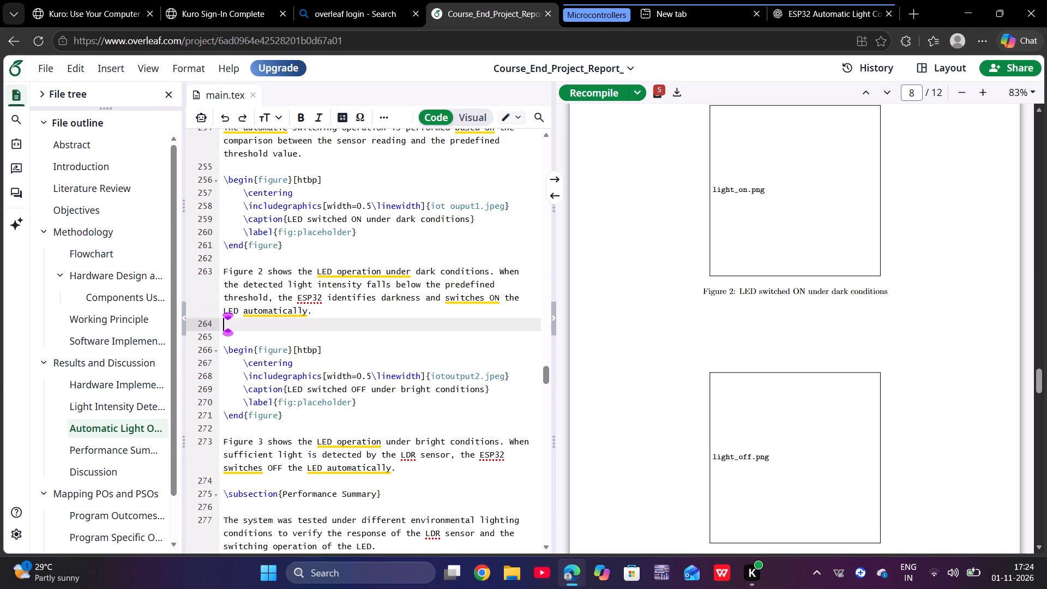
key("ctrl+s")
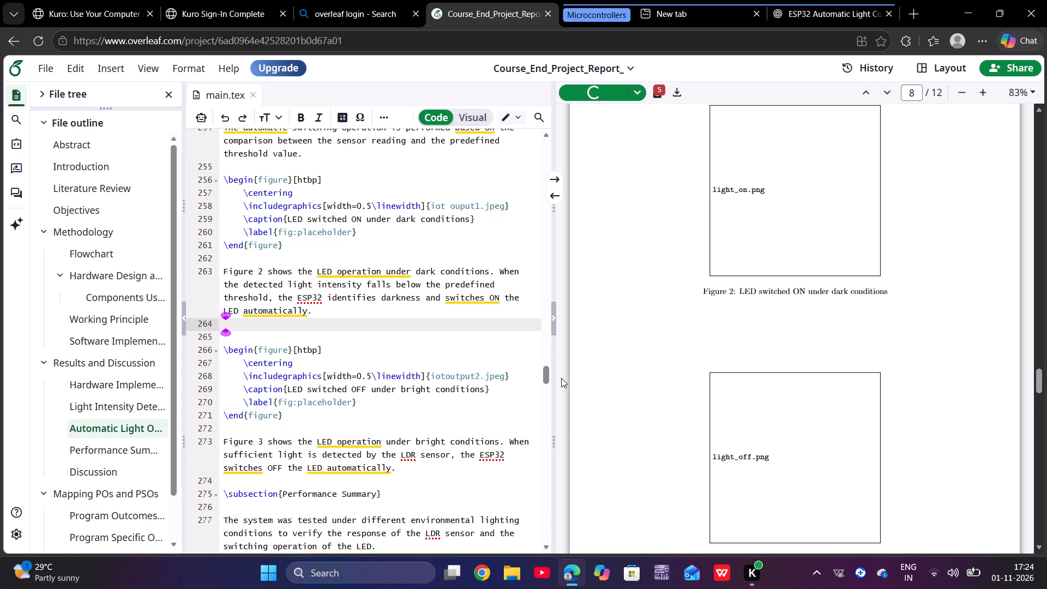
Examine the compiled report from the Performance Summary through the PO, PSO and SDG mappings to the Conclusion.
scroll(569, 426, "down", 7)
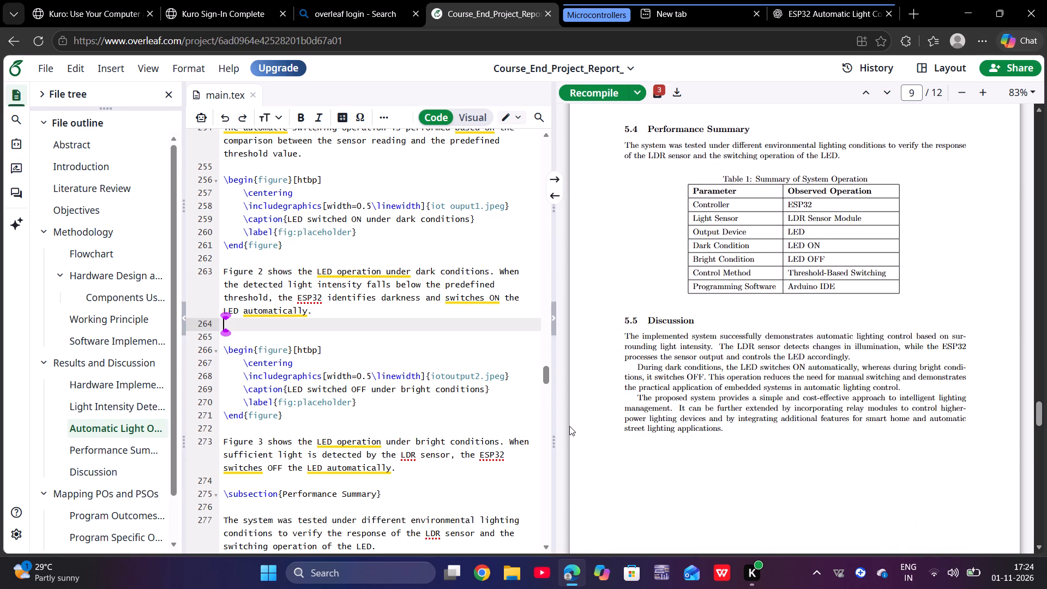
scroll(569, 426, "down", 1)
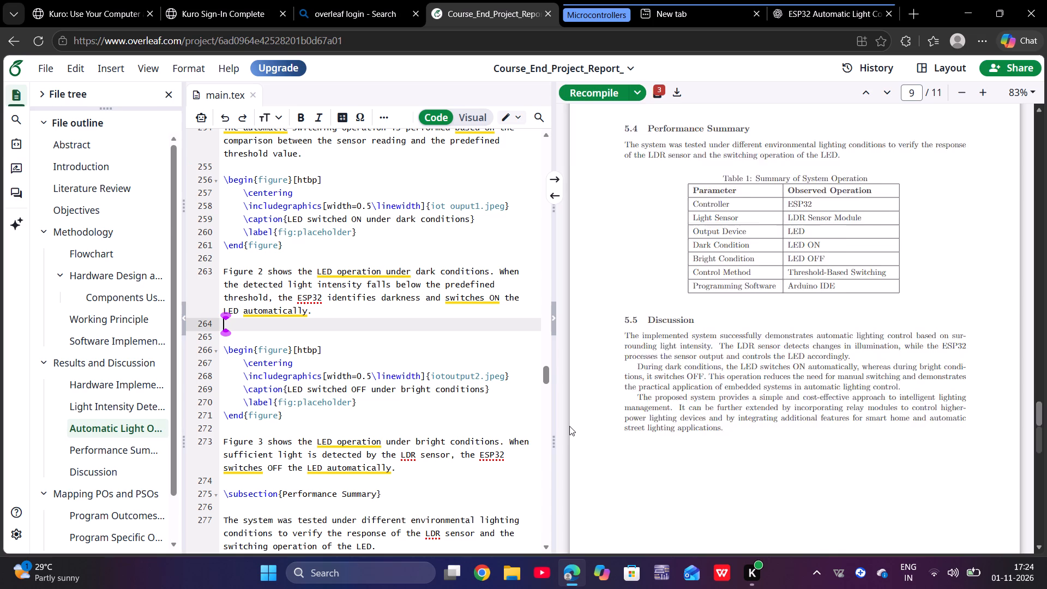
scroll(569, 426, "down", 4)
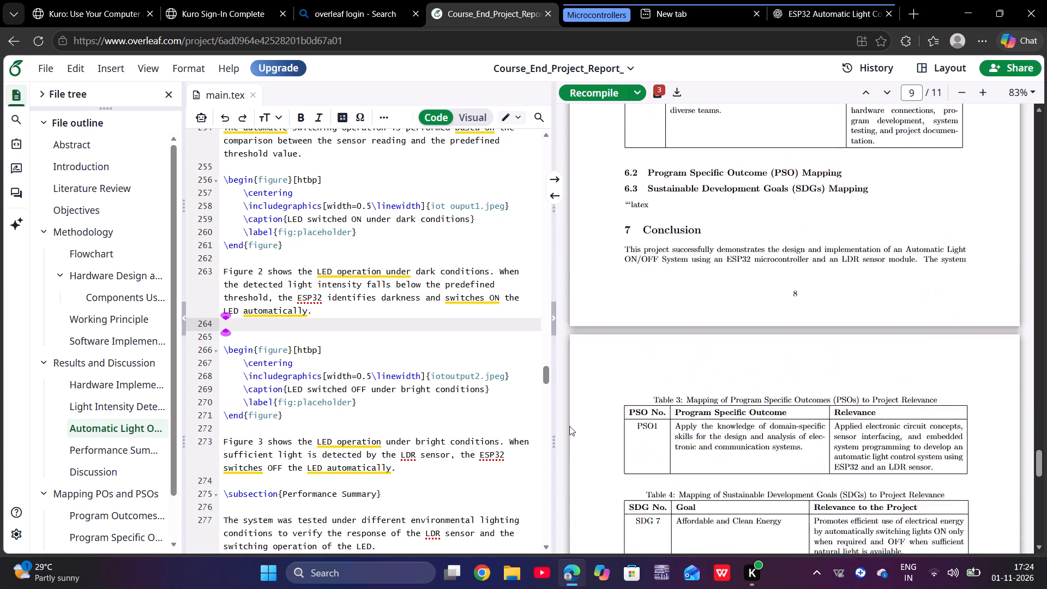
scroll(569, 426, "down", 5)
scroll(569, 426, "up", 2)
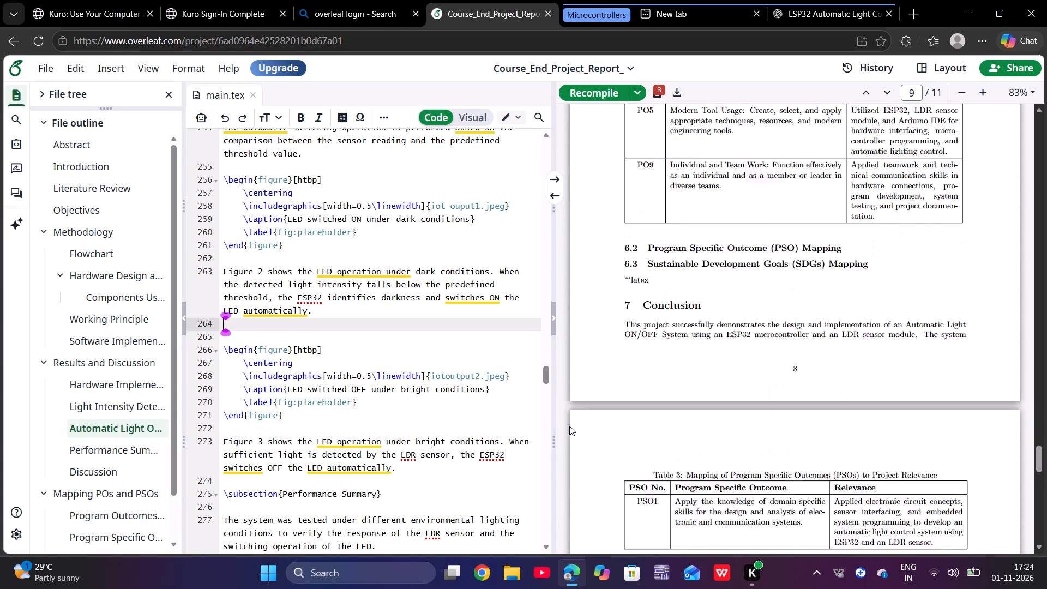
scroll(569, 426, "up", 2)
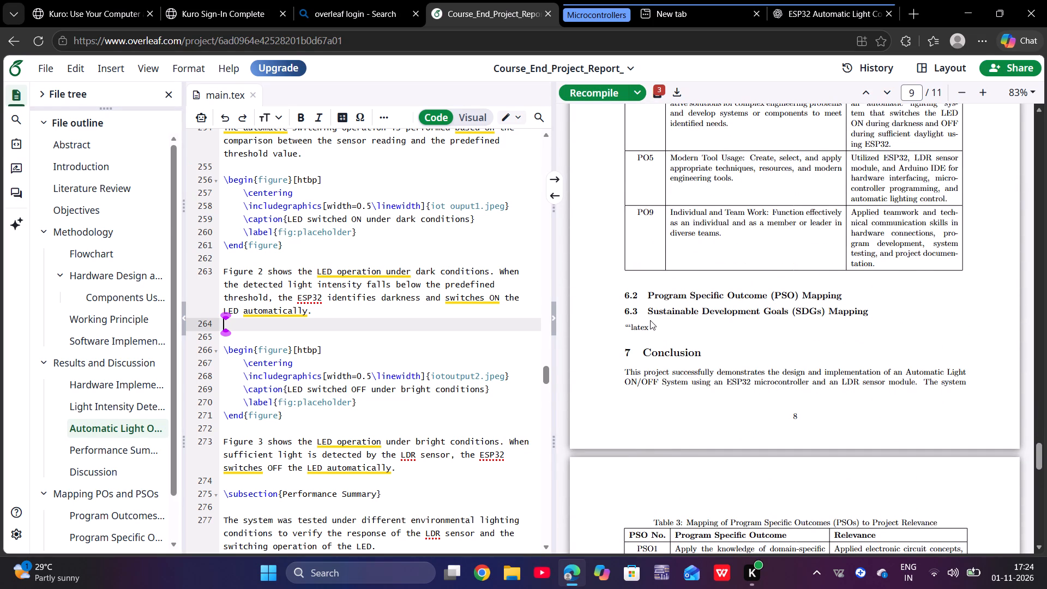
Locate the stray "```latex" text above the Conclusion in the source and delete that line.
double_click(650, 320)
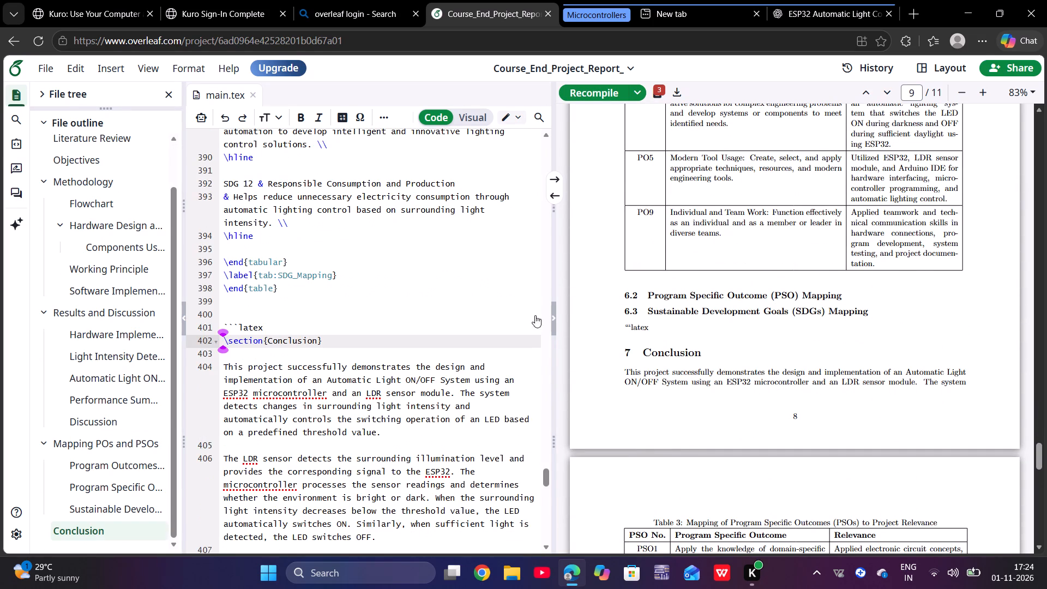
left_click(282, 323)
key("BackSpace")
key("BackSpace")
key("BackSpace")
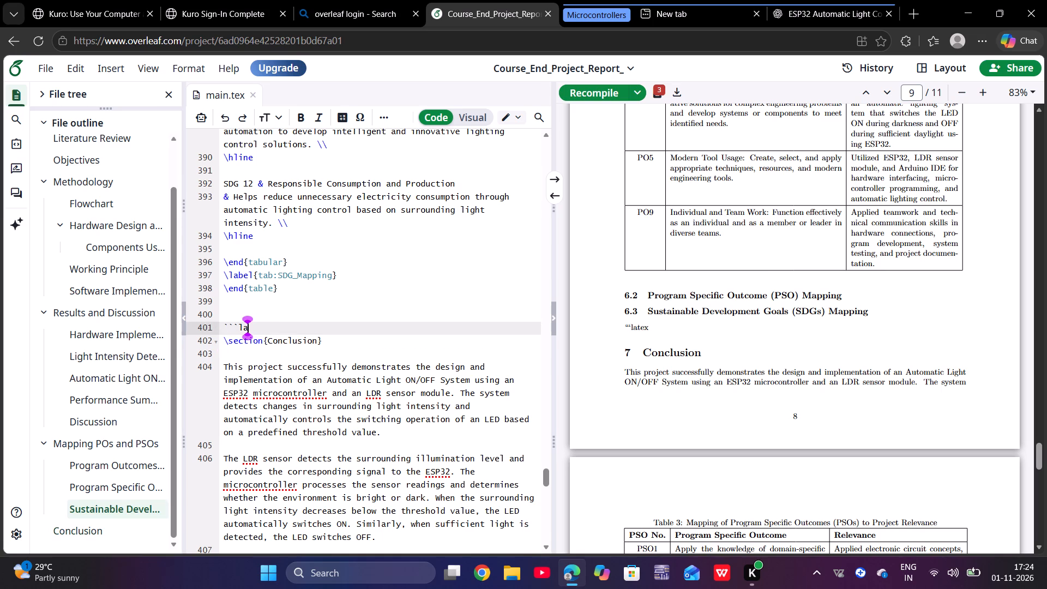
key("BackSpace")
key("BackSpace")
key("BackSpace")
key("BackSpace")
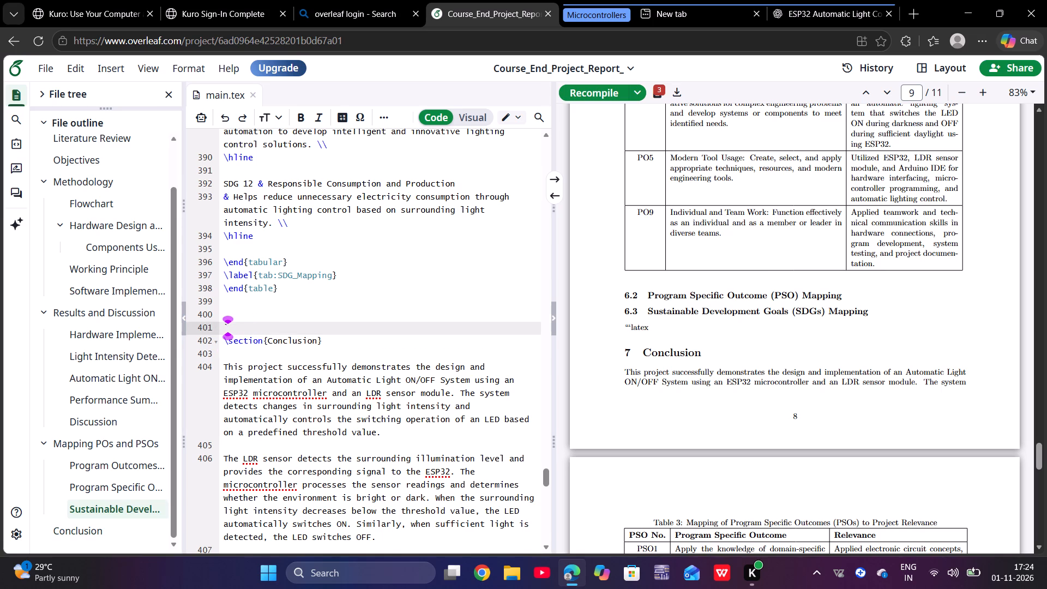
key("BackSpace")
key("BackSpace")
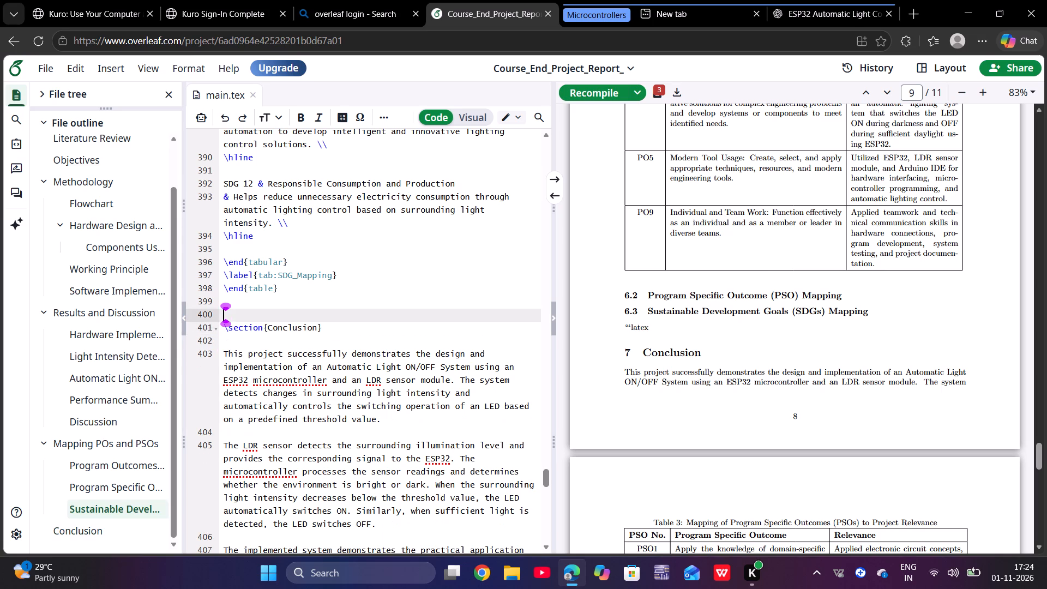
Insert a \newpage command directly above \section{Conclusion} and recompile the report.
type("\\newpage")
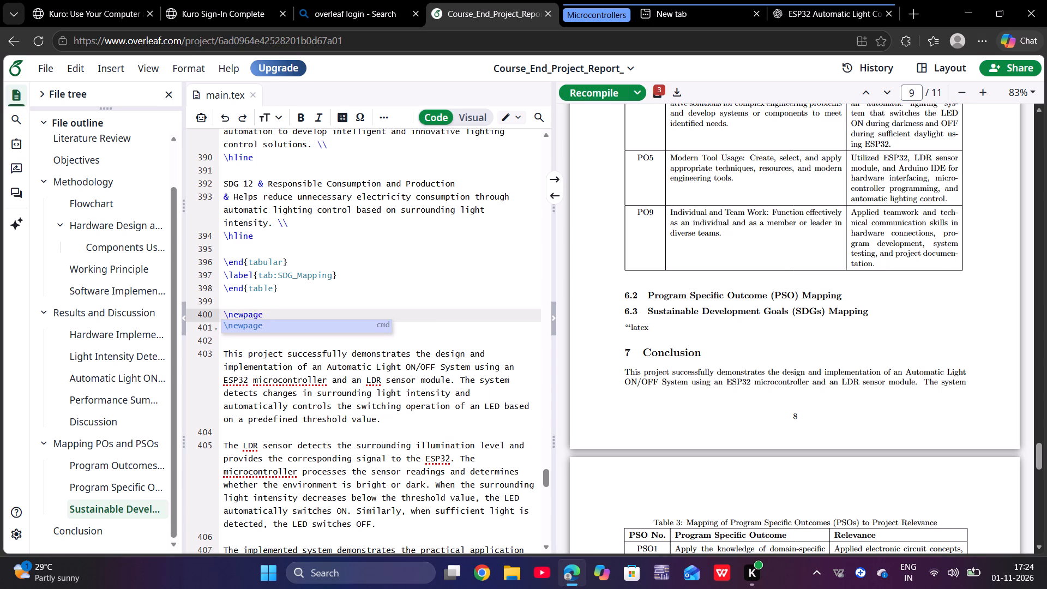
key("ctrl+s")
Review the recompiled pages around the output figures, the PO, PSO and SDG mapping tables, and the Conclusion.
scroll(719, 330, "down", 5)
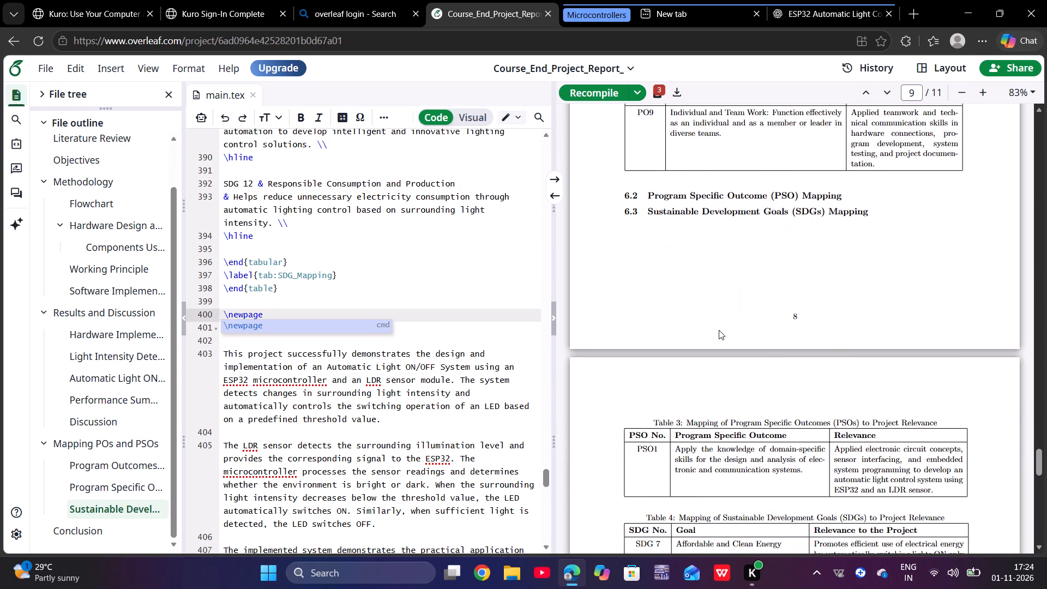
scroll(719, 330, "down", 2)
scroll(719, 330, "up", 1)
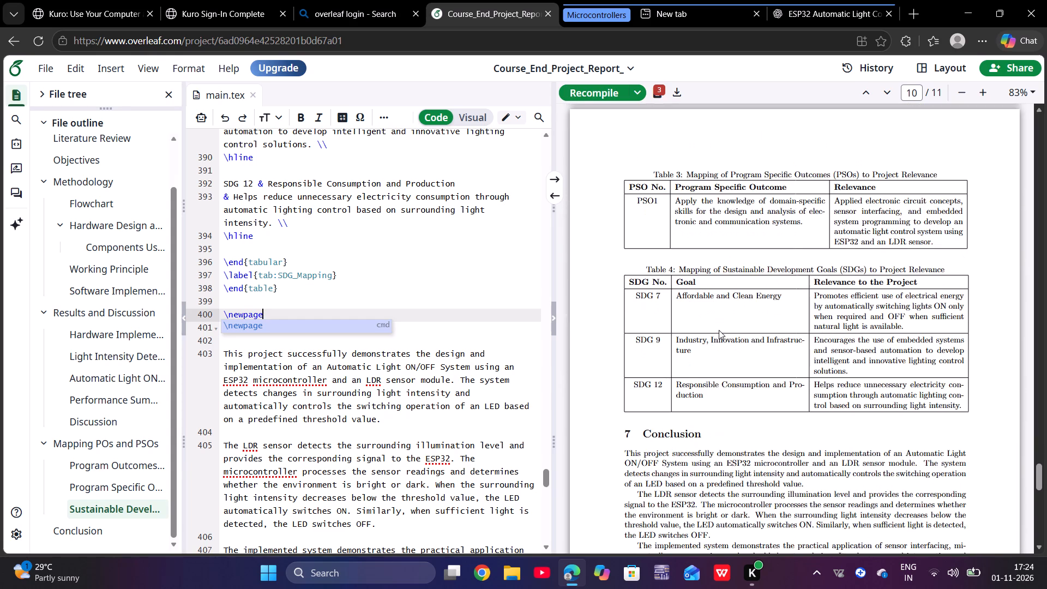
scroll(719, 330, "up", 2)
scroll(719, 330, "down", 1)
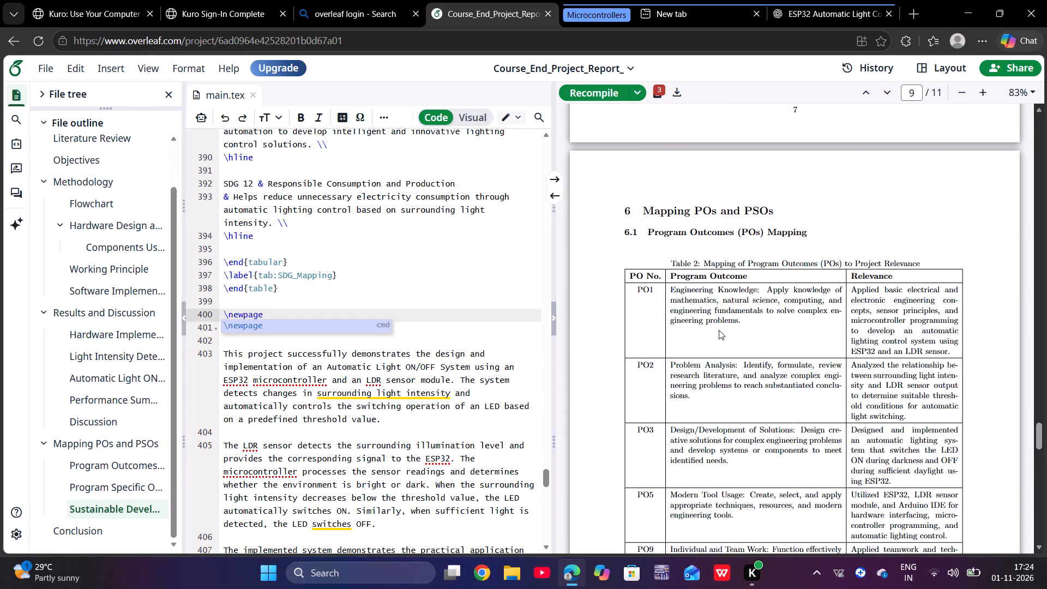
scroll(719, 330, "down", 3)
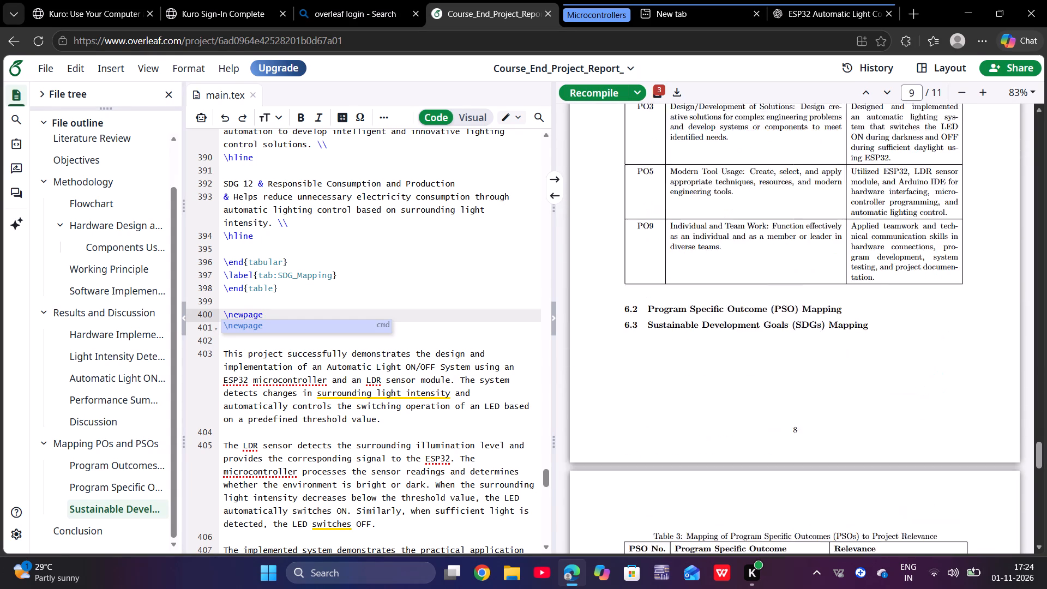
scroll(719, 330, "down", 2)
scroll(719, 330, "up", 2)
scroll(719, 330, "down", 4)
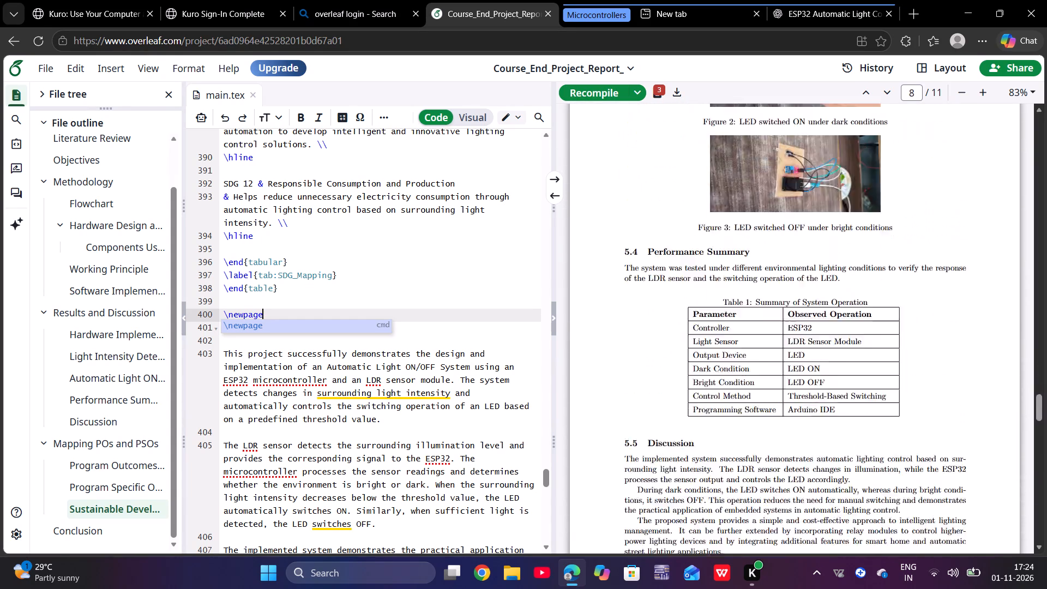
Delete the "Available" URL line from the Electronics Tutorials entry on the Light Dependent Resistor in the bibliography source.
scroll(719, 330, "down", 6)
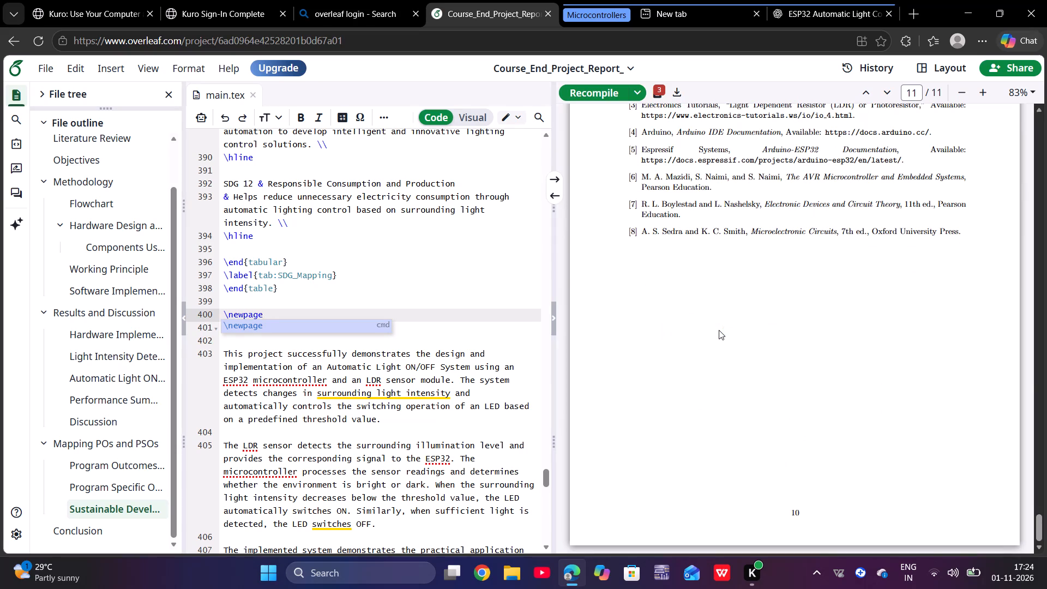
scroll(719, 330, "up", 1)
double_click(695, 202)
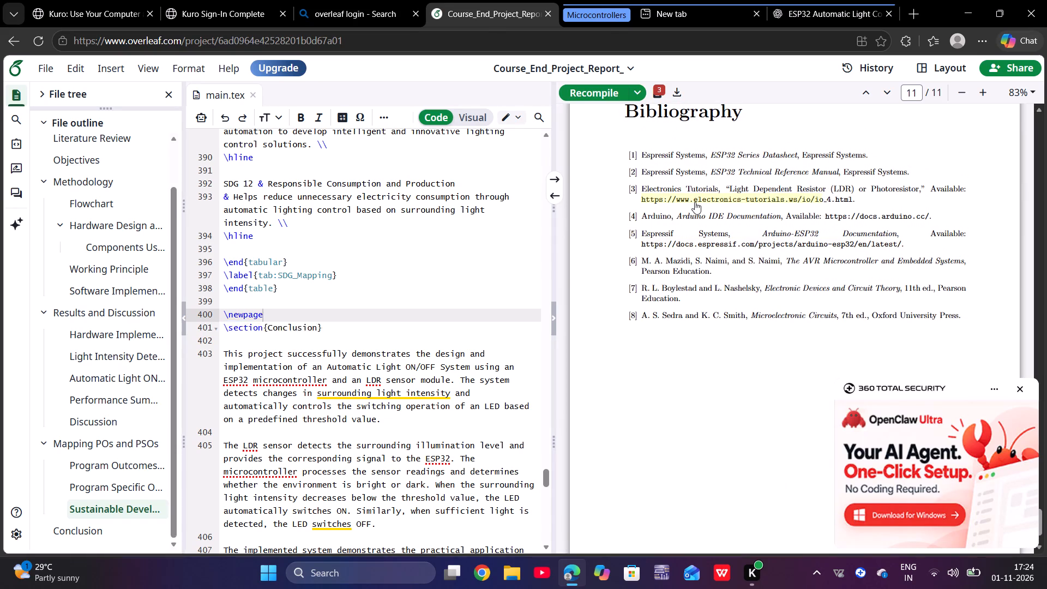
left_click(588, 13)
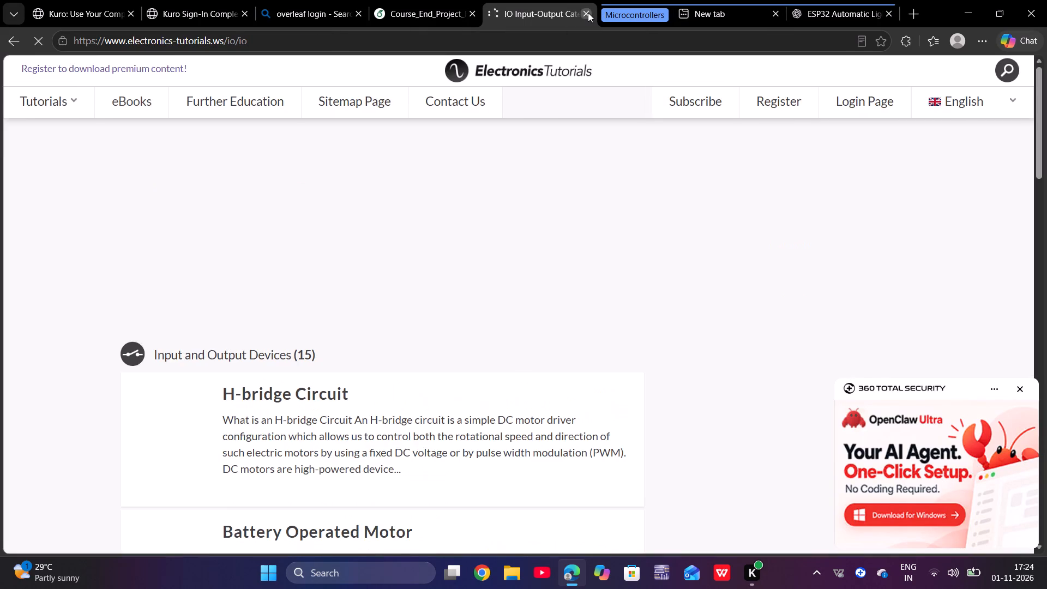
double_click(647, 166)
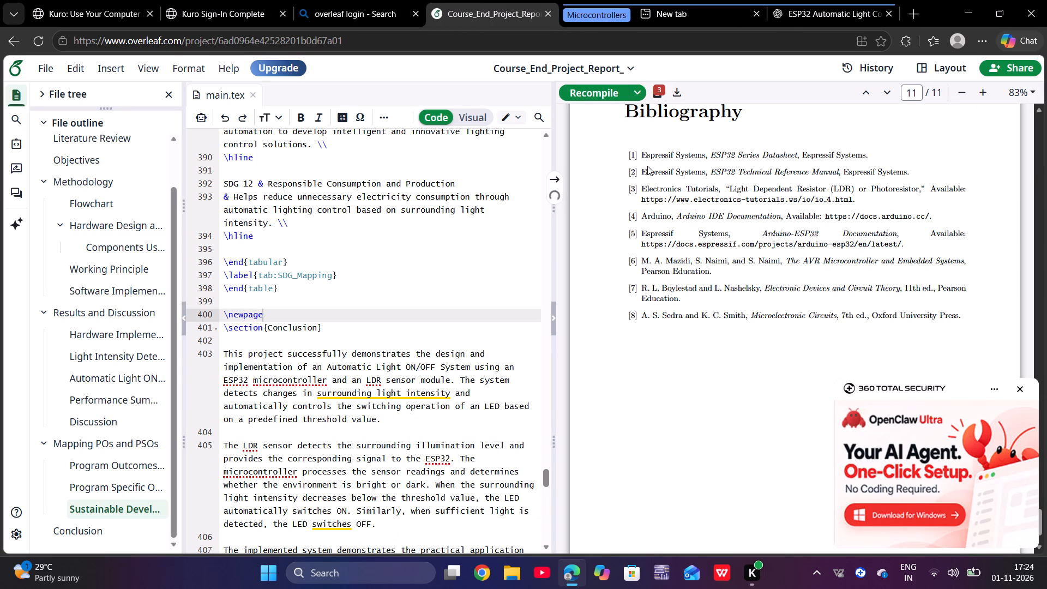
scroll(334, 387, "down", 1)
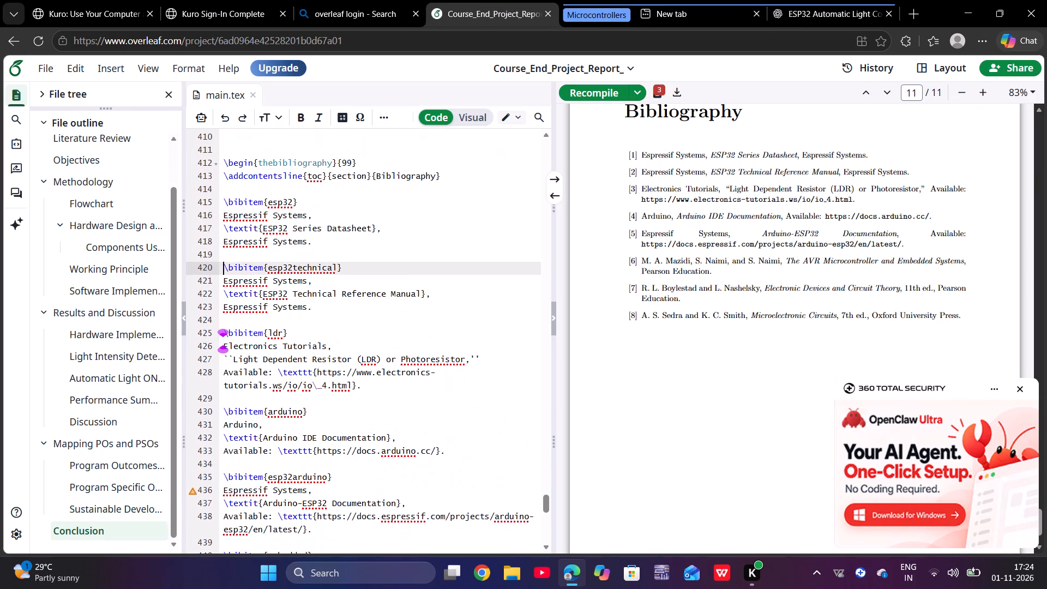
scroll(334, 387, "down", 3)
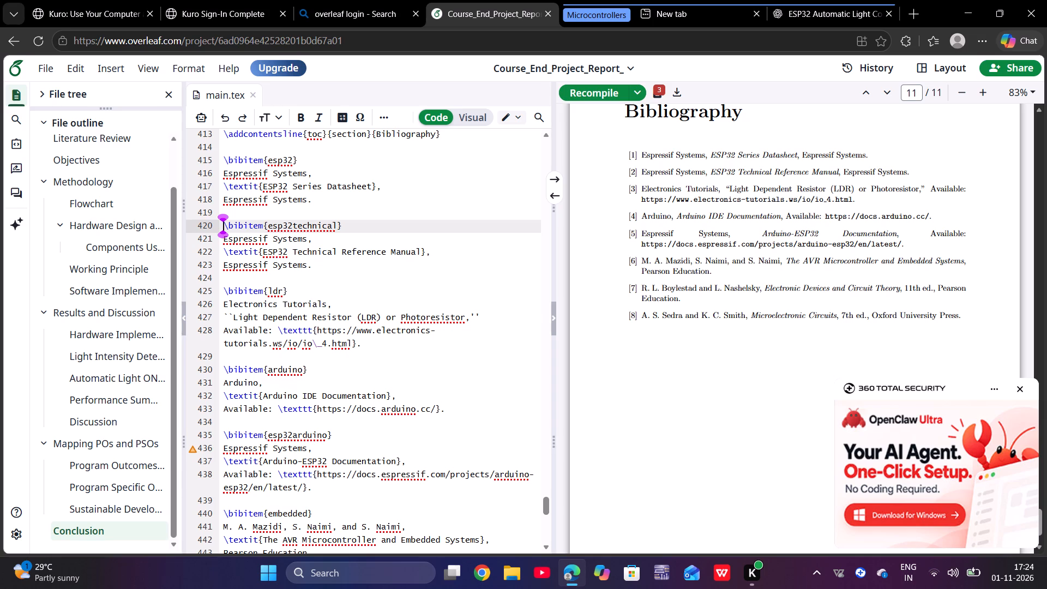
left_click_drag(221, 332, 319, 352)
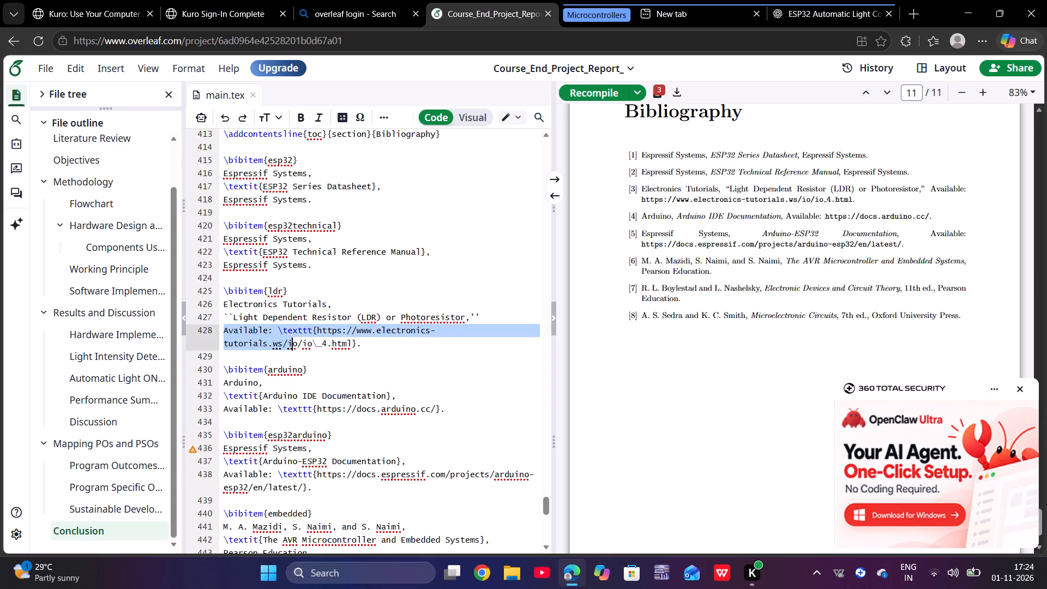
left_click_drag(319, 352, 359, 355)
key("Delete")
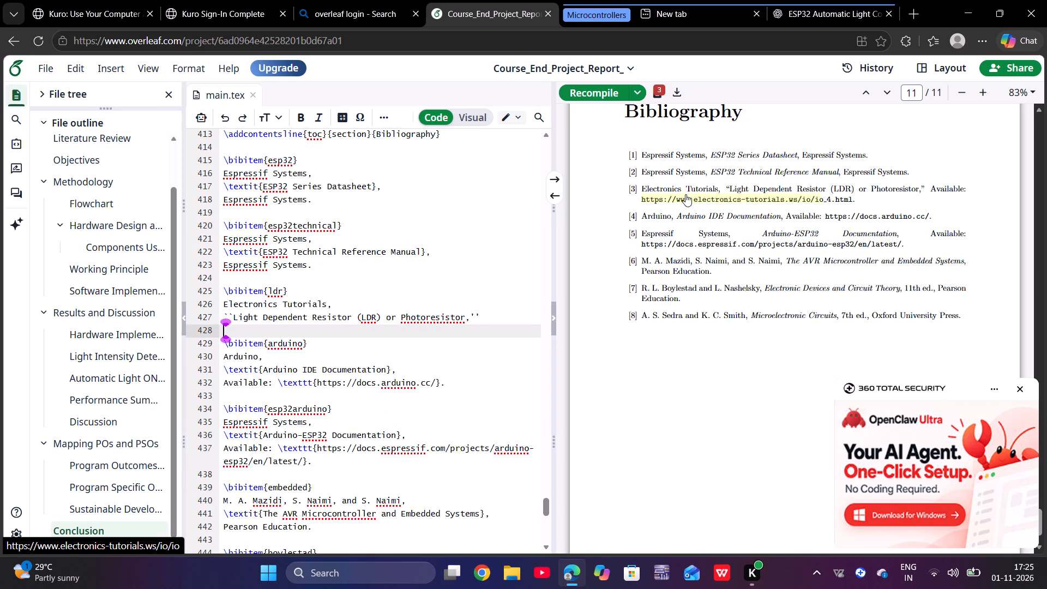
Delete the "Available" URL line from the Espressif Systems "Arduino-ESP32 Documentation" entry in the bibliography source.
triple_click(654, 231)
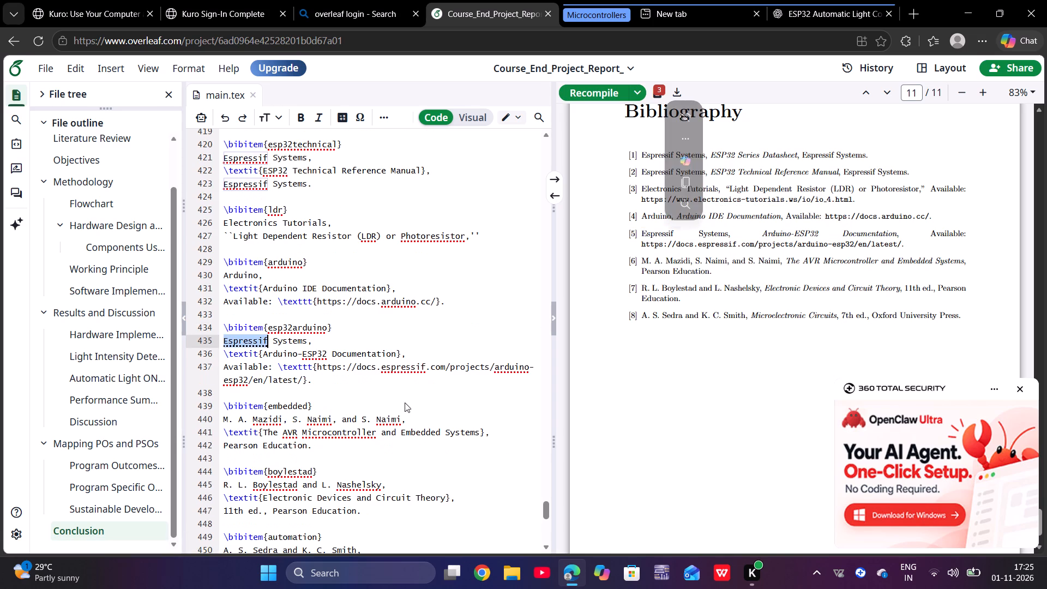
scroll(396, 407, "down", 1)
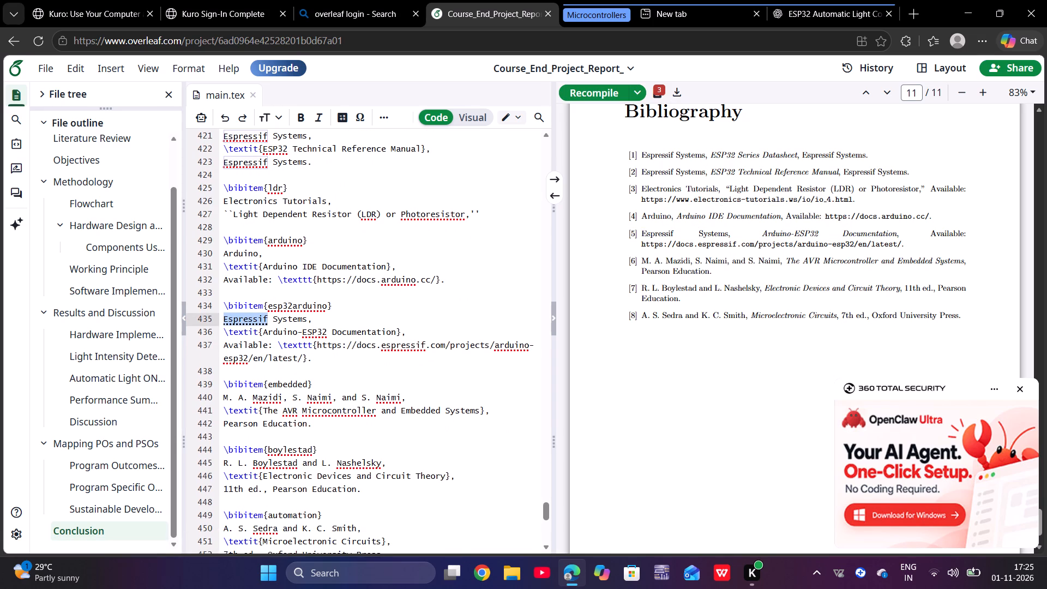
left_click_drag(222, 345, 321, 359)
key("Delete")
Remove the stray backticks below \end{document} at the end of the source and recompile the report.
scroll(321, 359, "down", 3)
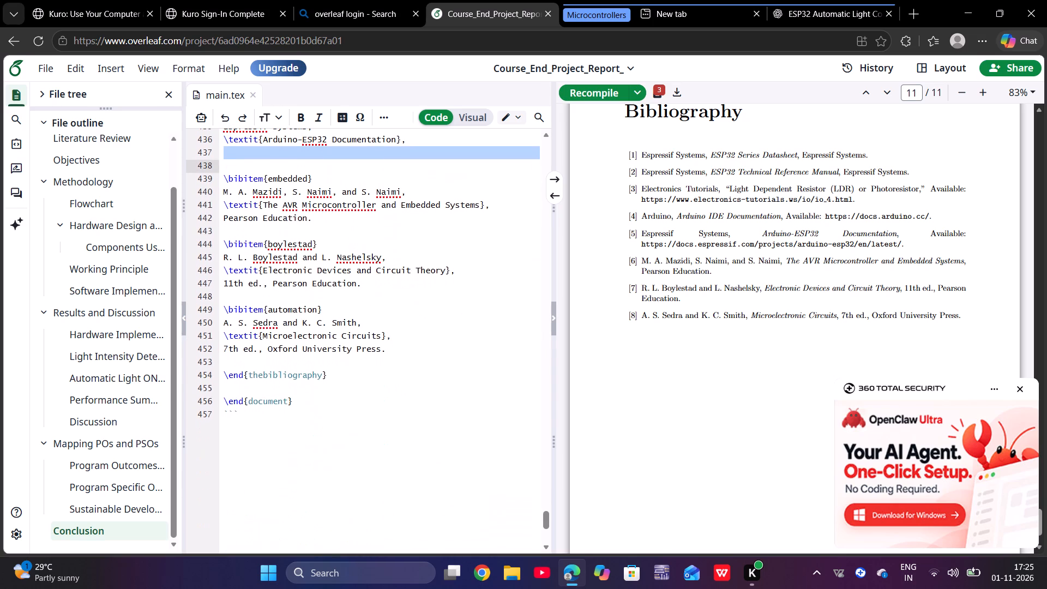
left_click_drag(321, 359, 358, 289)
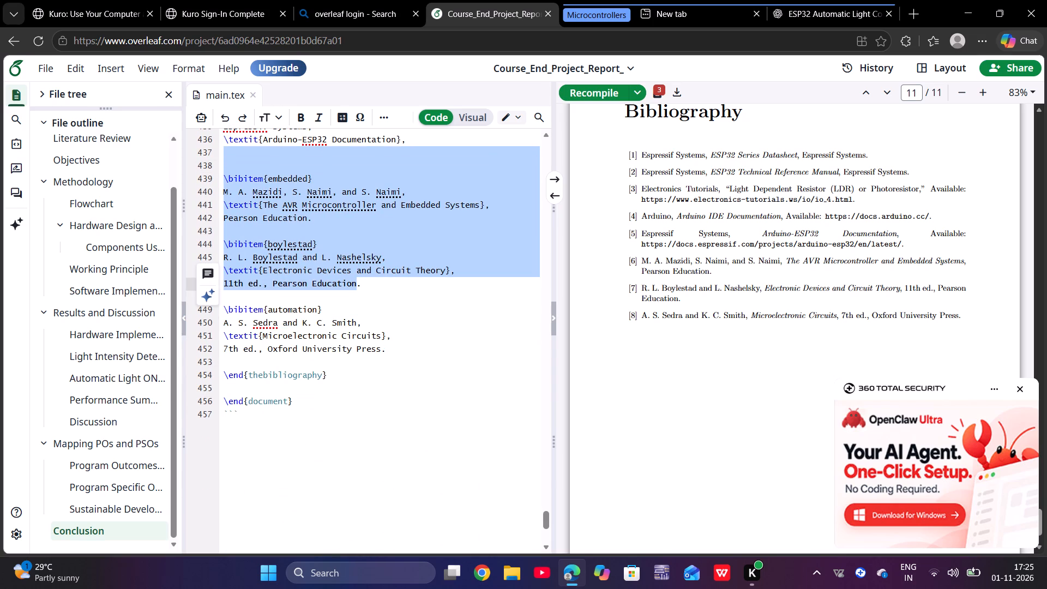
left_click(242, 420)
key("BackSpace")
key("BackSpace")
key("BackSpace")
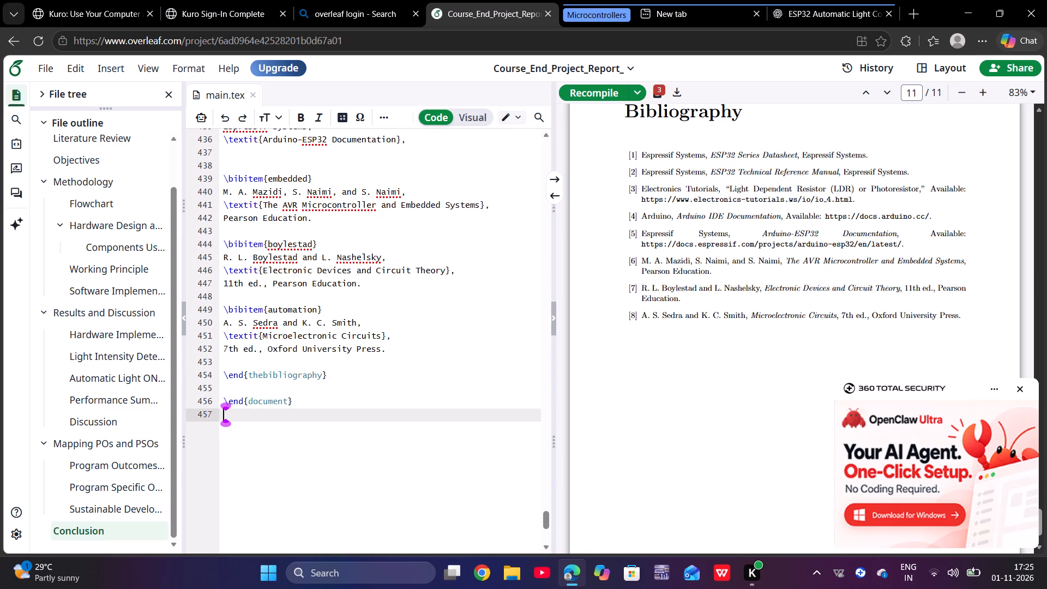
key("ctrl+s")
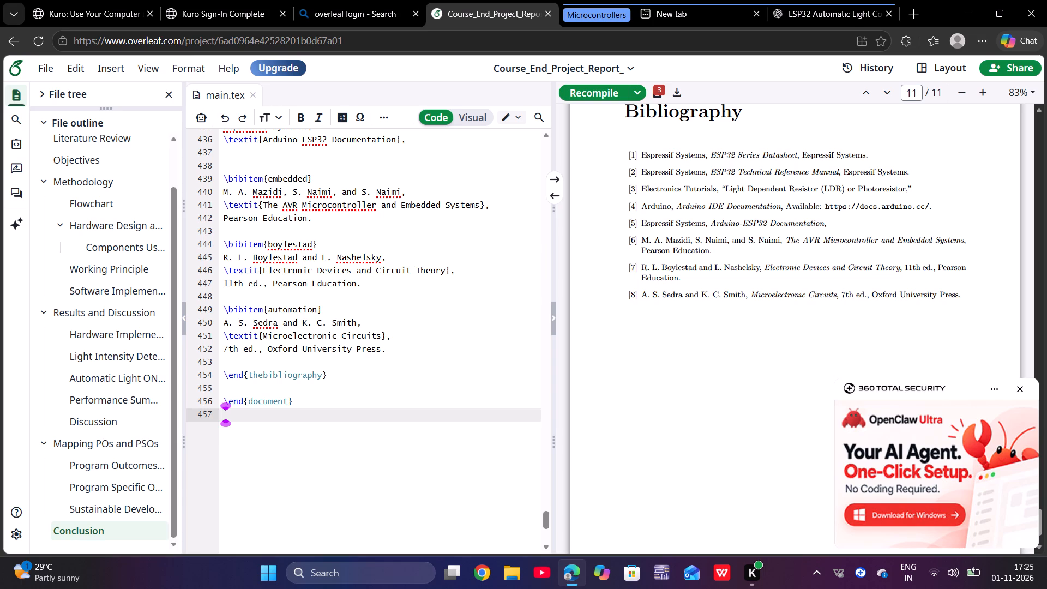
scroll(643, 348, "up", 6)
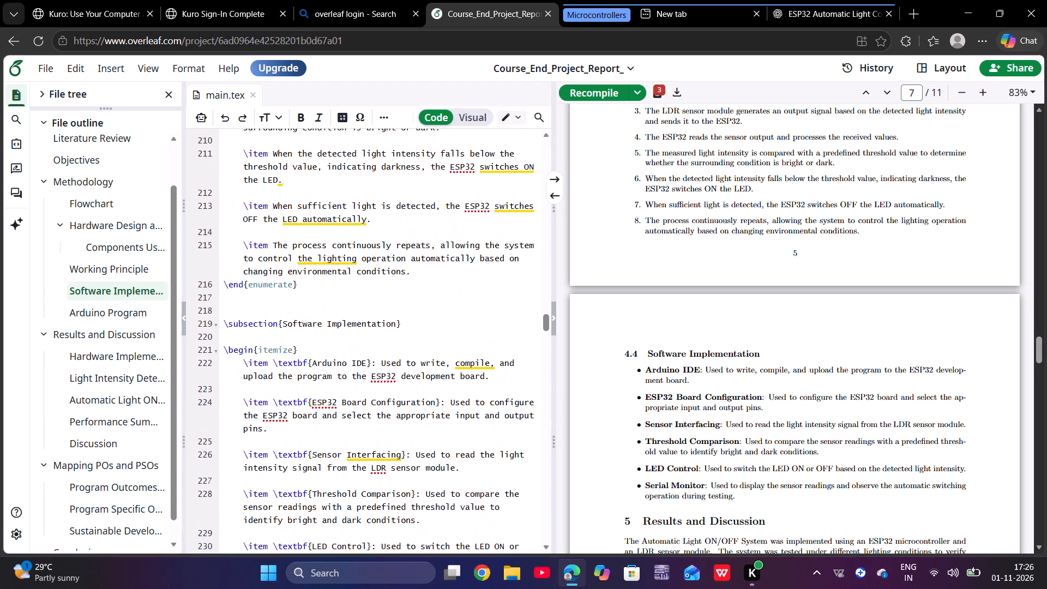
Remove the stray "```latex" text above the Arduino Program subsection in the source and recompile the report.
scroll(263, 390, "up", 5)
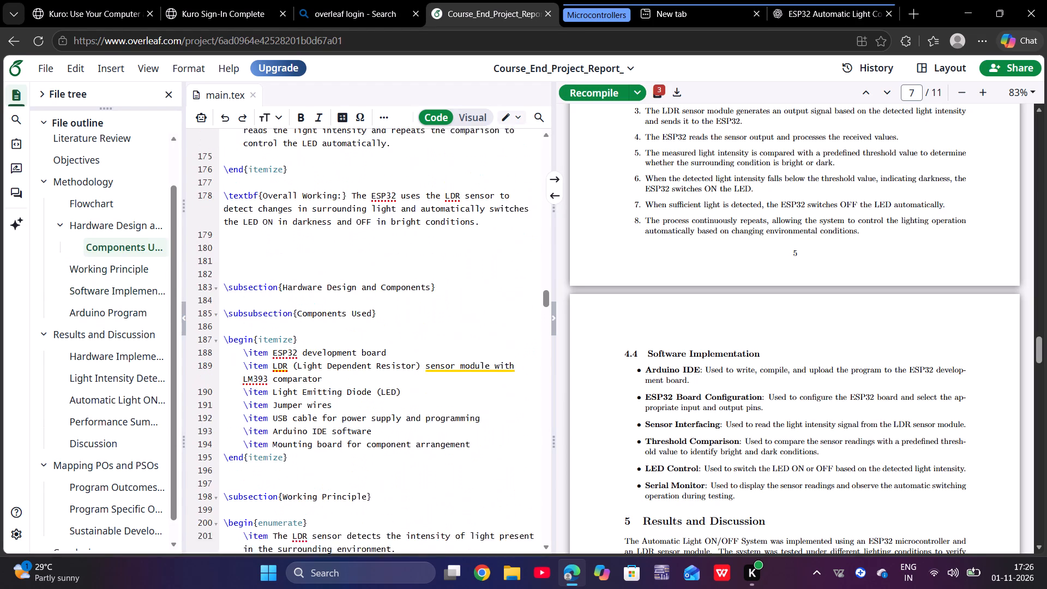
scroll(263, 390, "up", 3)
scroll(263, 390, "down", 2)
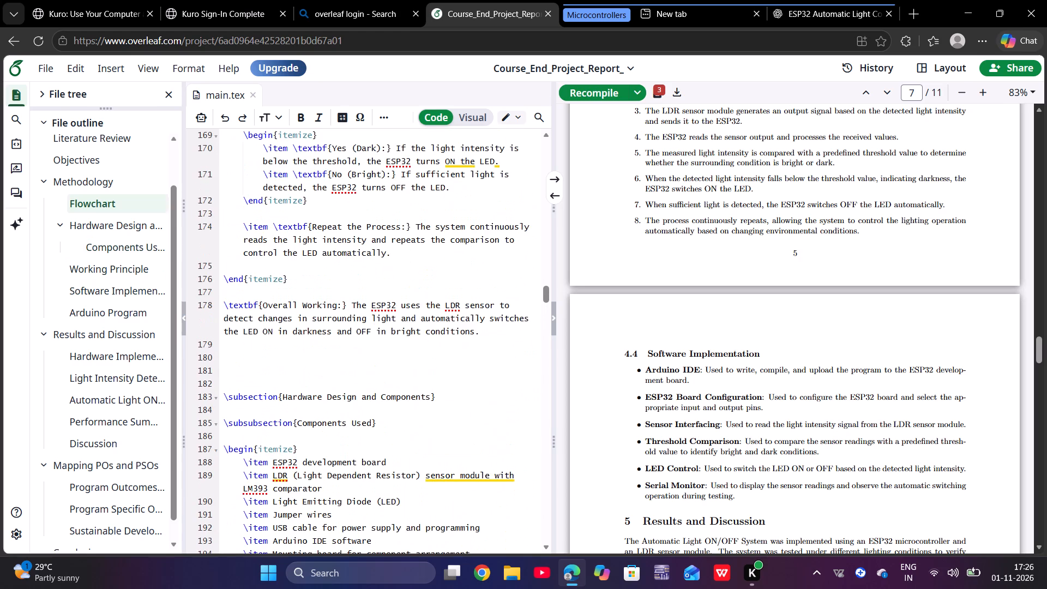
scroll(263, 390, "down", 6)
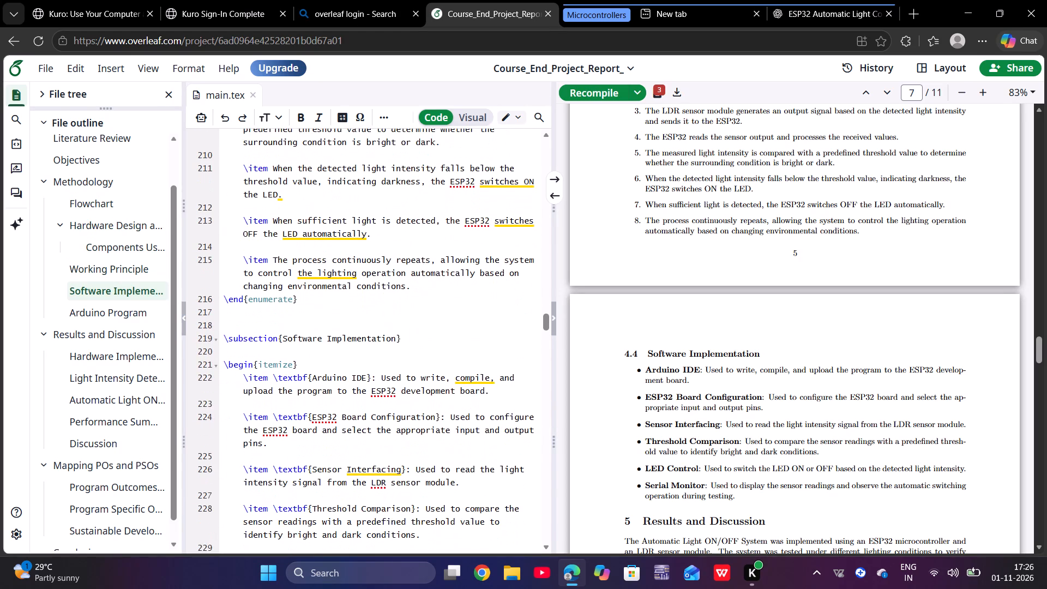
scroll(263, 390, "down", 3)
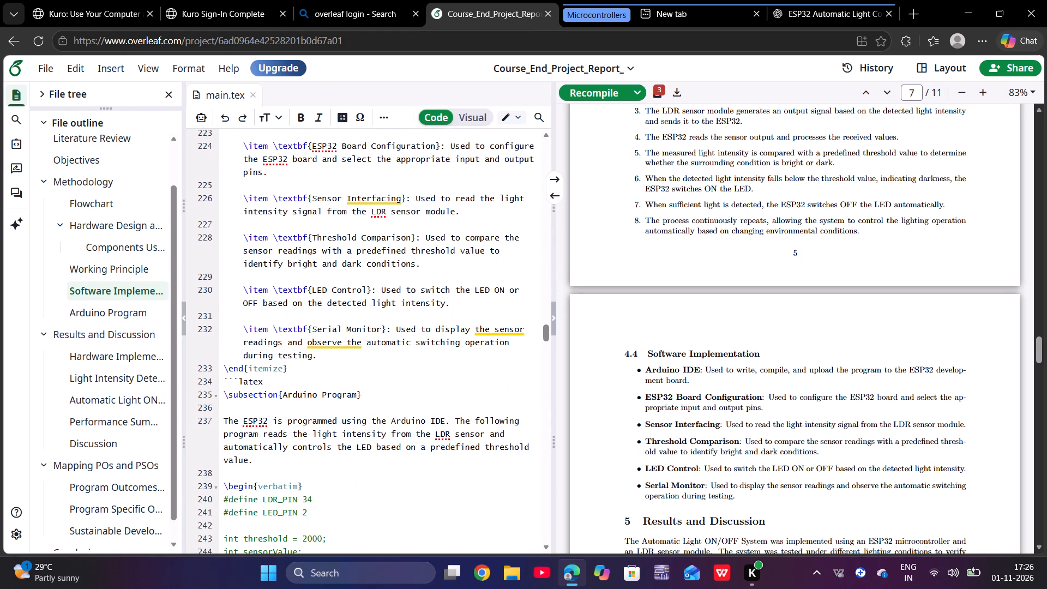
left_click(268, 384)
key("BackSpace")
key("BackSpace")
key("BackSpace")
key("BackSpace")
key("BackSpace")
key("BackSpace")
key("BackSpace")
key("BackSpace")
key("ctrl+s")
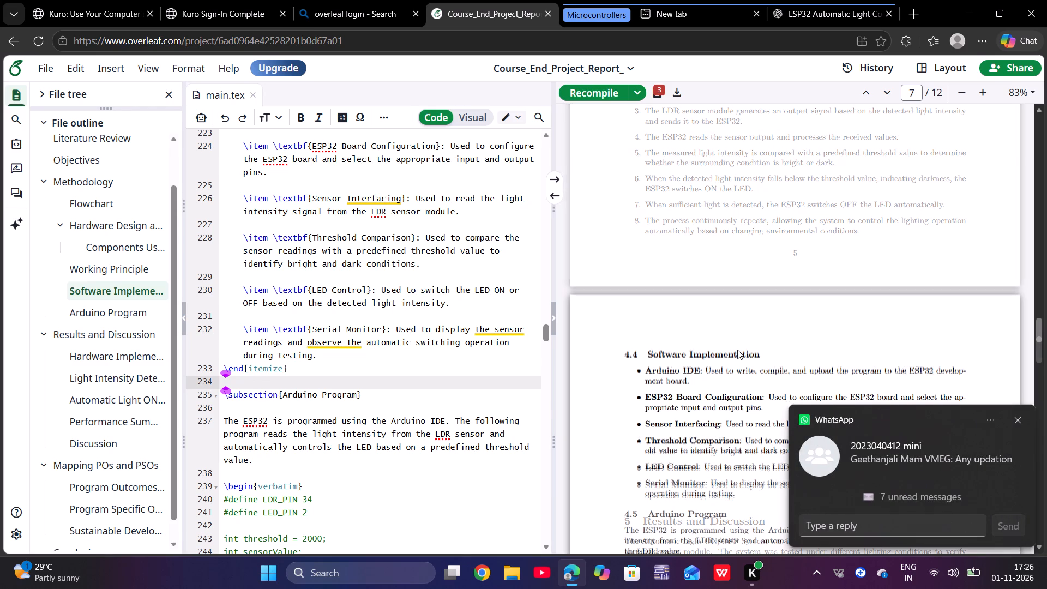
Review the recompiled report backwards from Software Implementation through Methodology and Objectives to the end of the Literature Review.
scroll(737, 350, "up", 2)
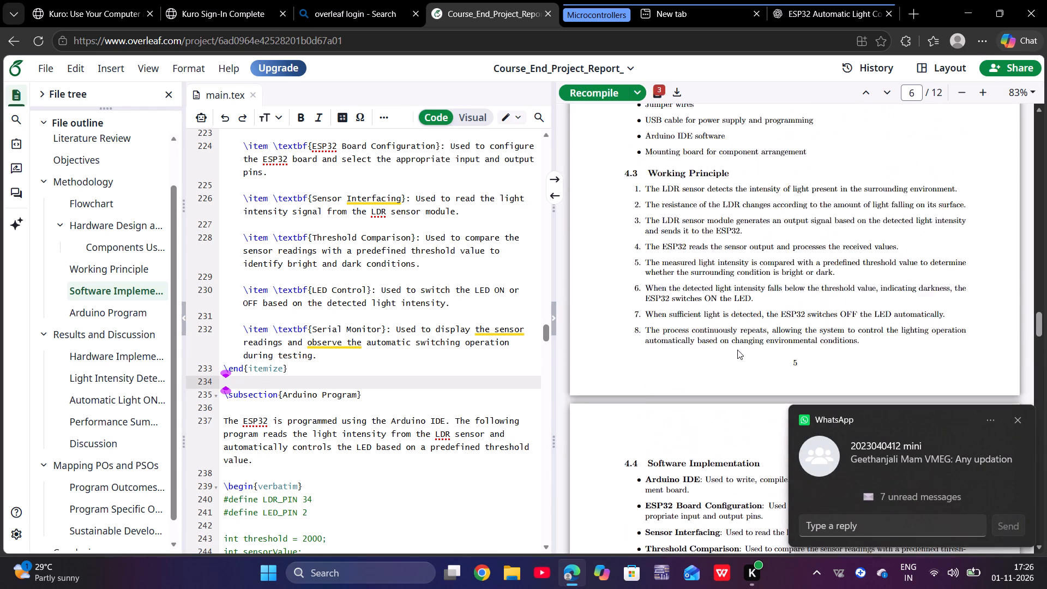
scroll(737, 350, "up", 3)
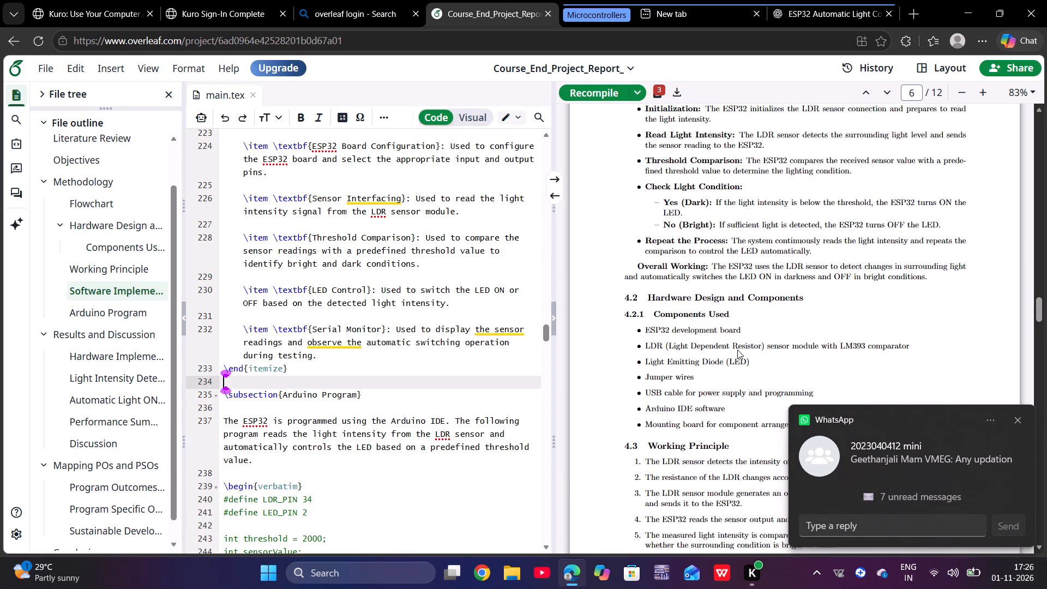
scroll(737, 350, "up", 6)
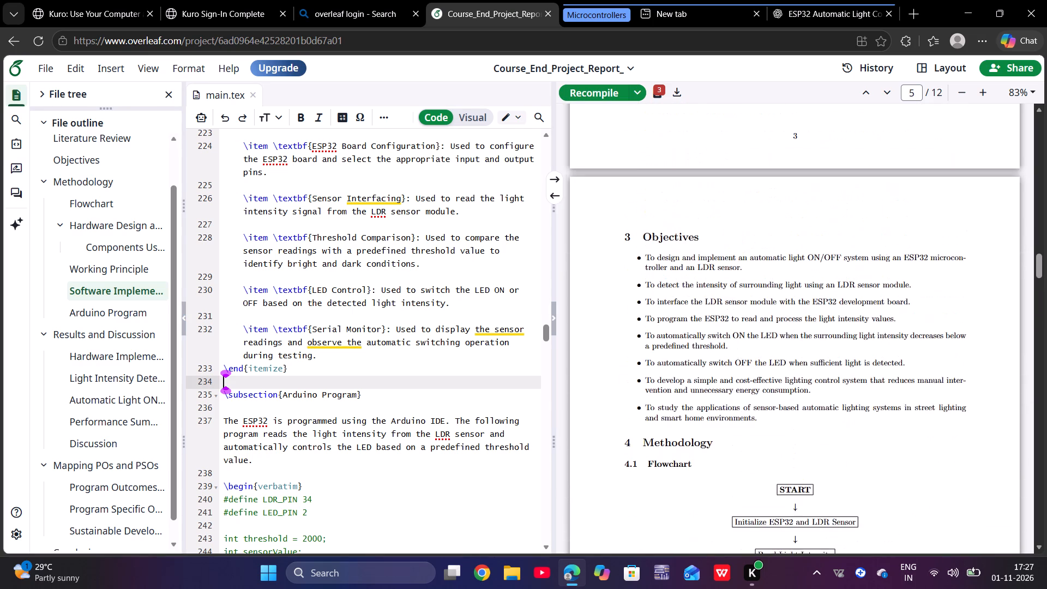
scroll(737, 350, "up", 3)
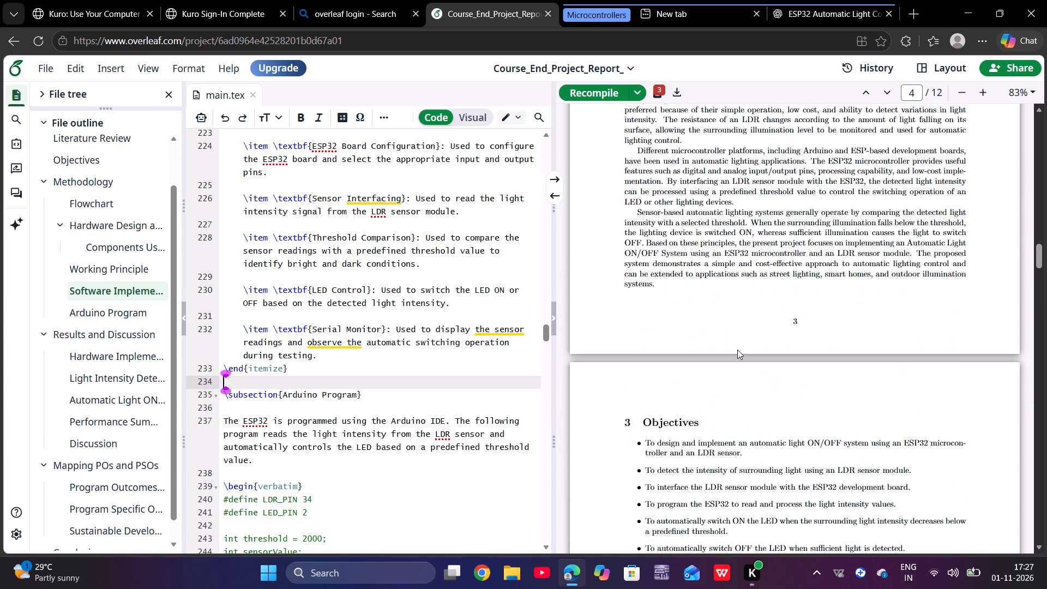
Delete the course name "Advance Communications" before "Laboratory" in the A8438 line of the title page source.
scroll(737, 350, "up", 5)
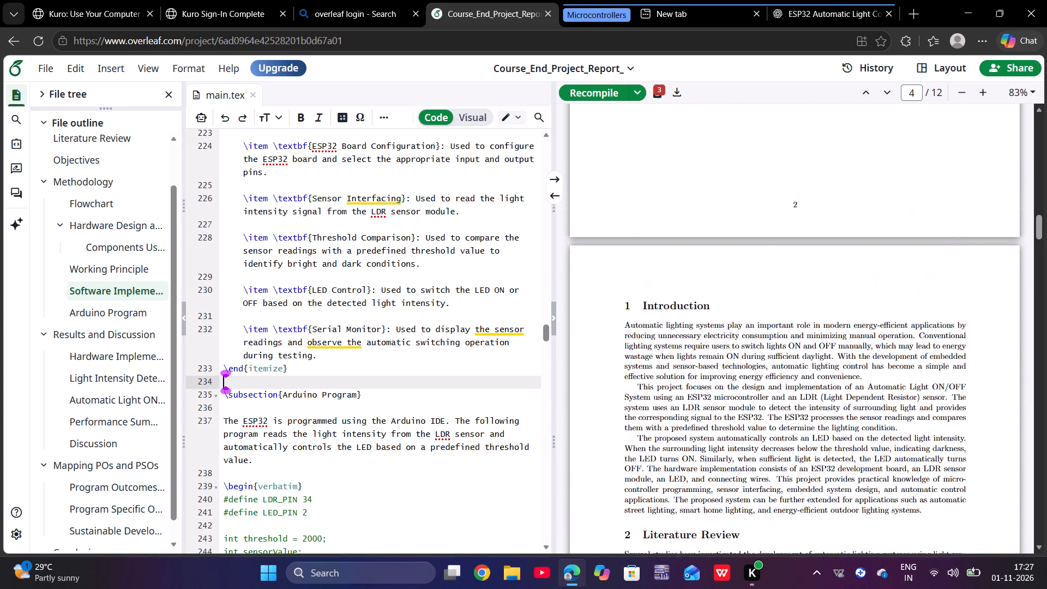
scroll(737, 350, "up", 9)
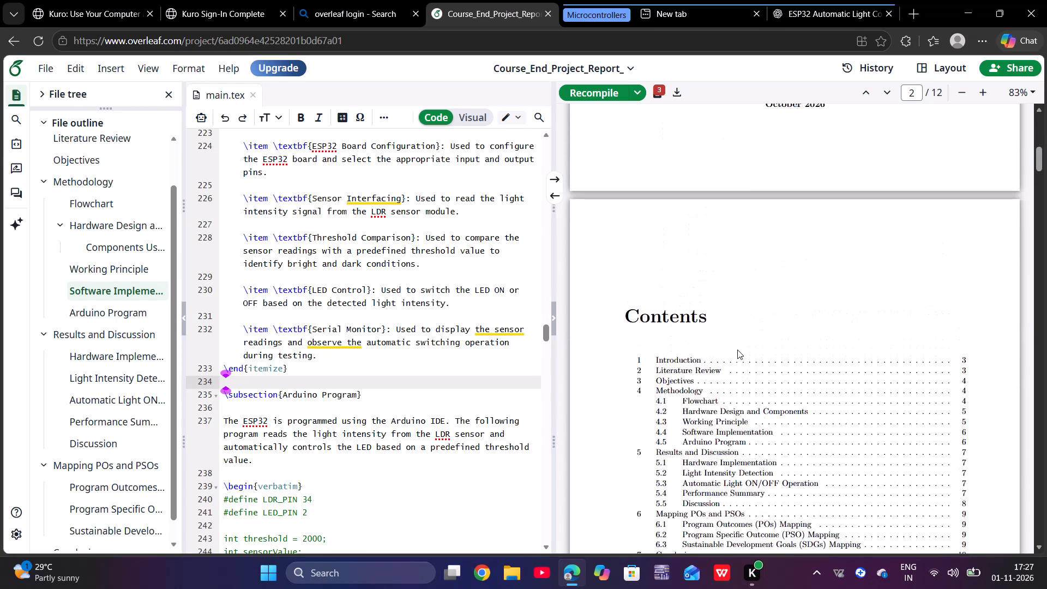
scroll(737, 350, "up", 2)
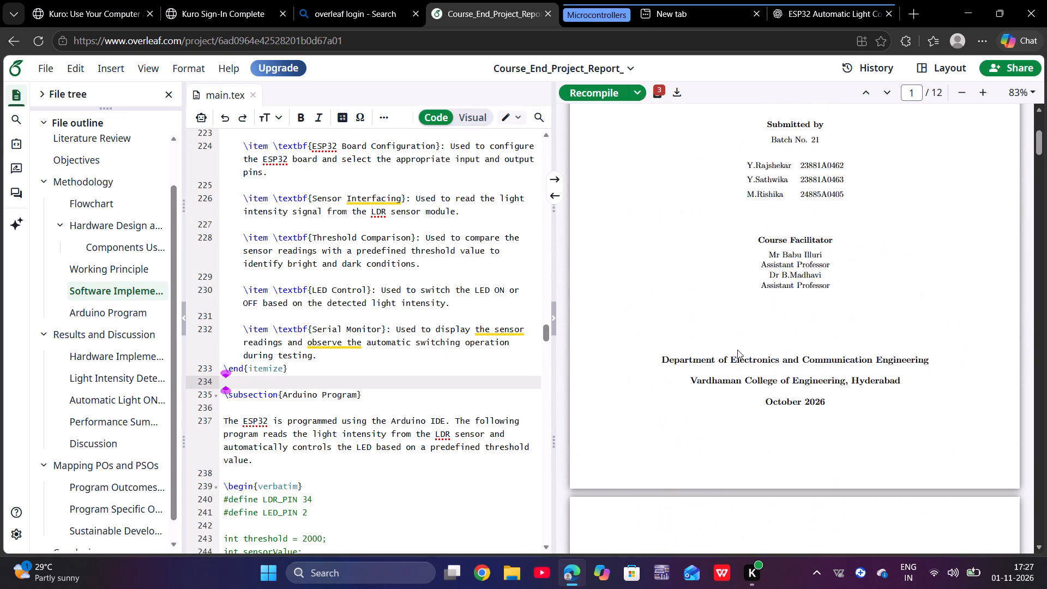
scroll(804, 261, "up", 1)
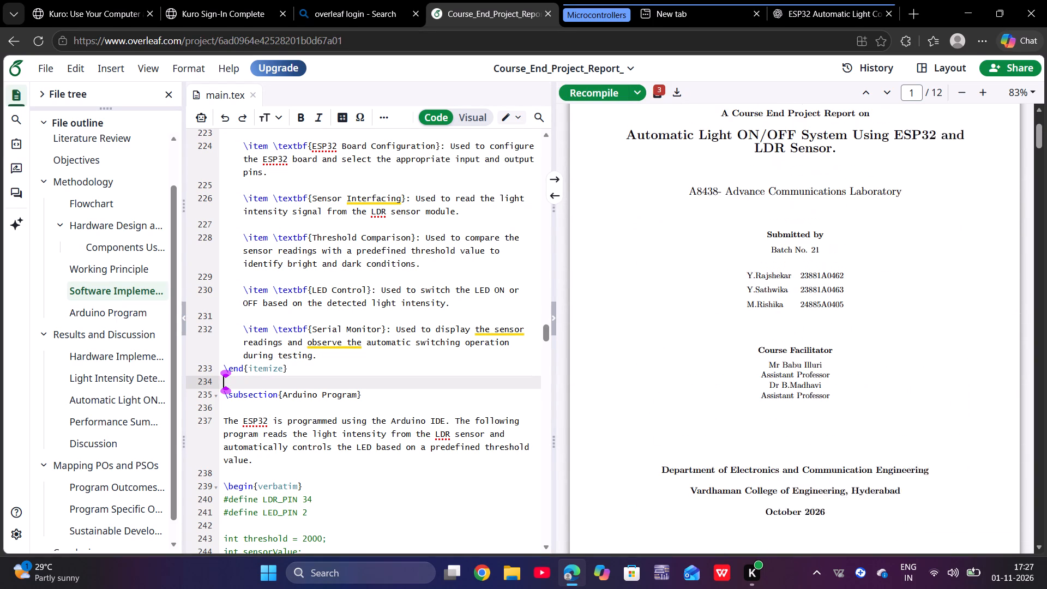
scroll(804, 261, "up", 3)
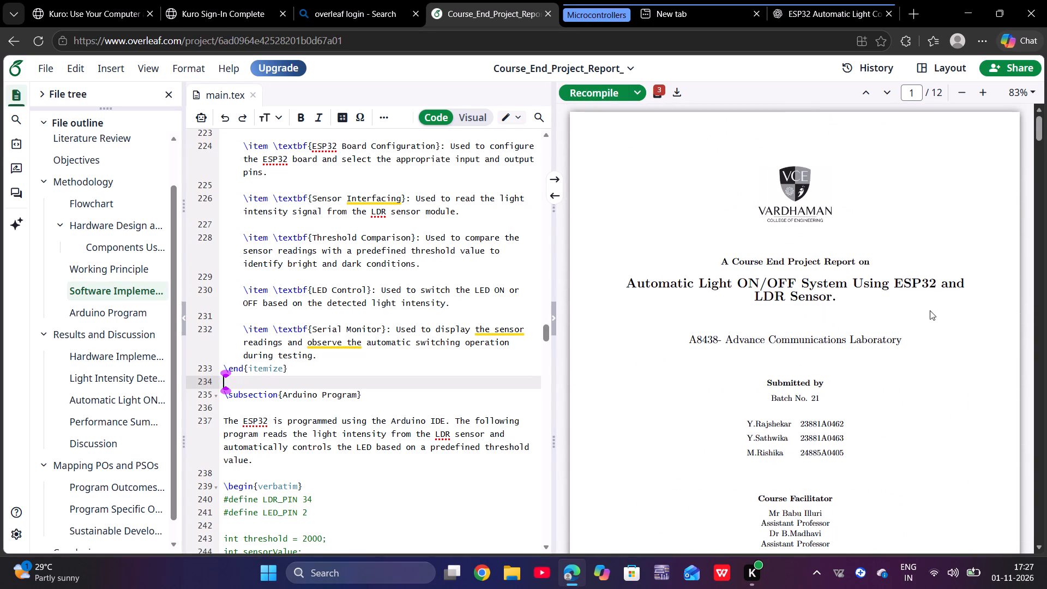
double_click(849, 340)
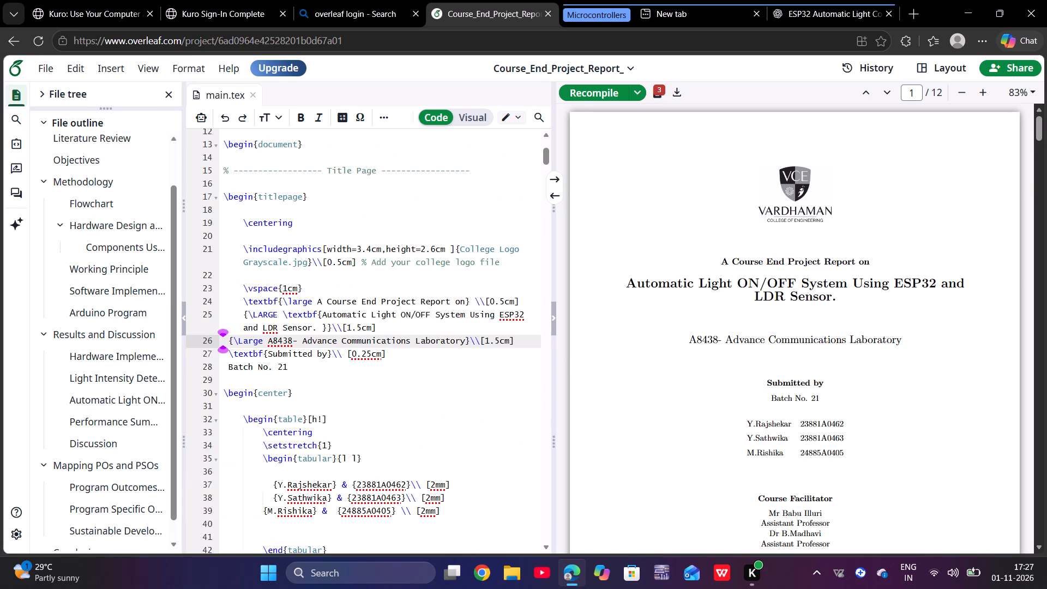
left_click(410, 342)
key("BackSpace")
key("BackSpace")
key("BackSpace")
key("BackSpace")
key("BackSpace")
key("BackSpace")
key("BackSpace")
key("BackSpace")
key("BackSpace")
key("BackSpace")
key("BackSpace")
key("BackSpace")
key("BackSpace")
key("BackSpace")
key("BackSpace")
key("BackSpace")
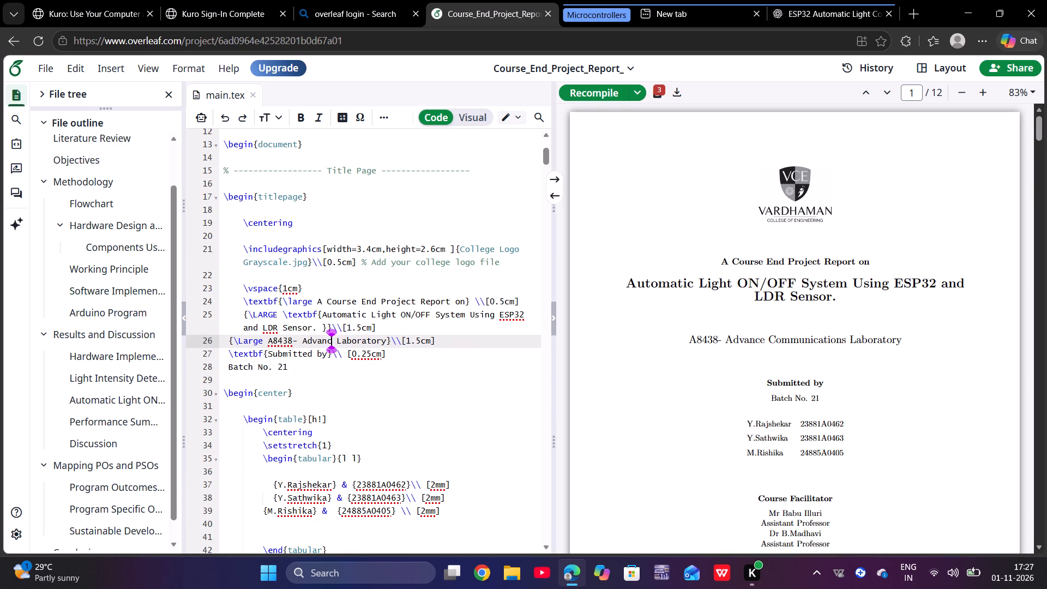
Delete the remaining "Advanc" fragment before "Laboratory" in the A8438 line of the title page source.
key("BackSpace")
key("BackSpace")
key("BackSpace")
key("BackSpace")
key("BackSpace")
key("BackSpace")
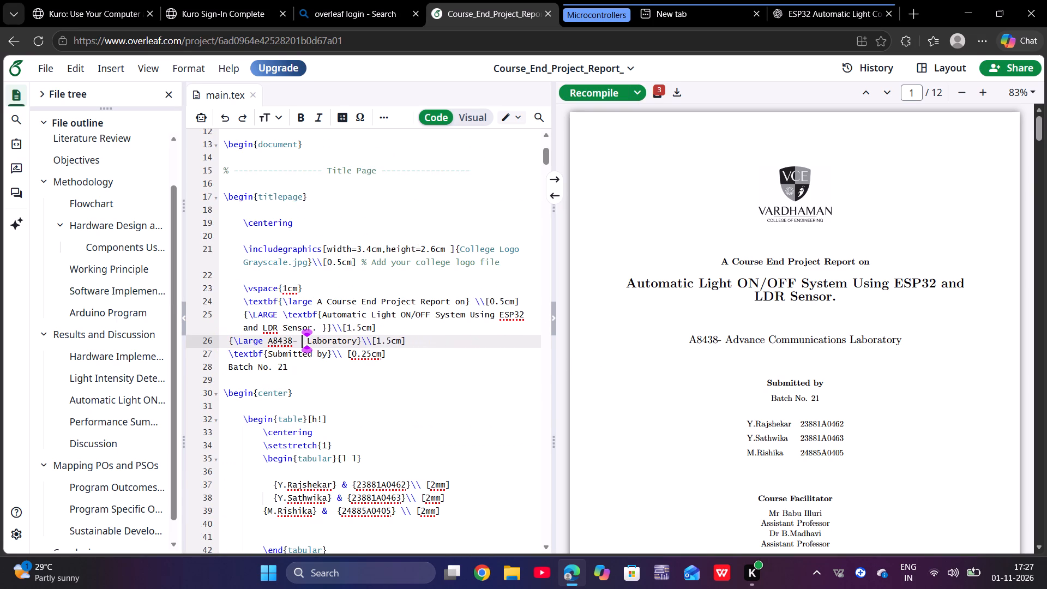
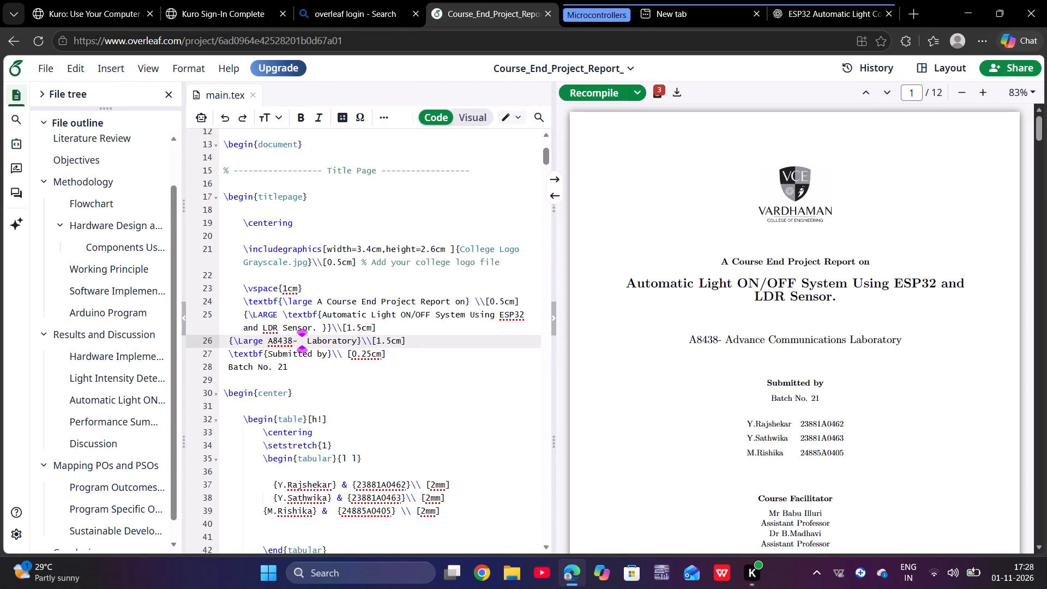
Enter the replacement course name, starting with "Internet of", before "Laboratory" in the A8438 line of the title page source.
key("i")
key("BackSpace")
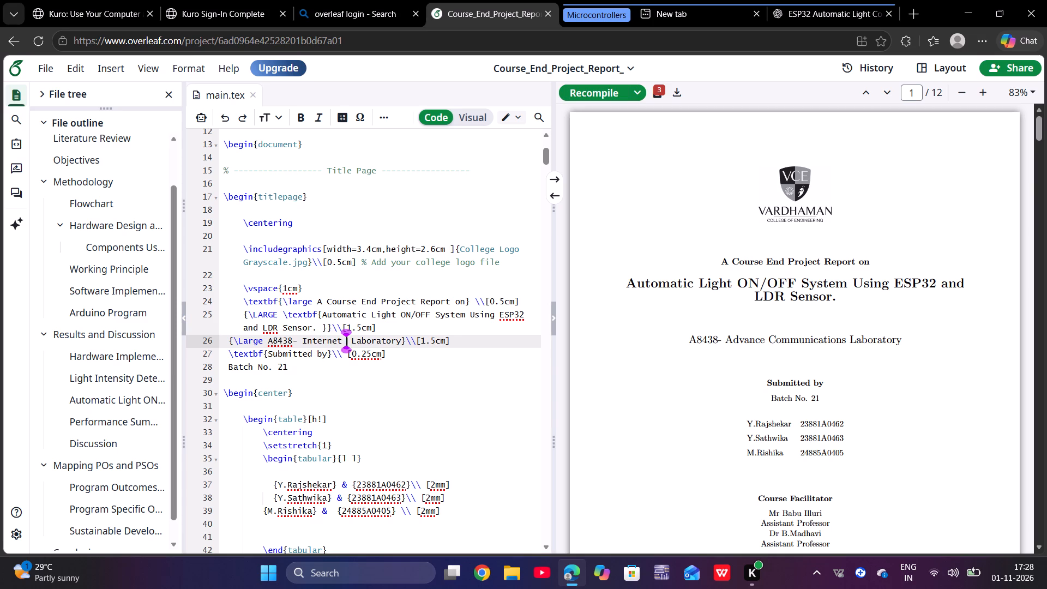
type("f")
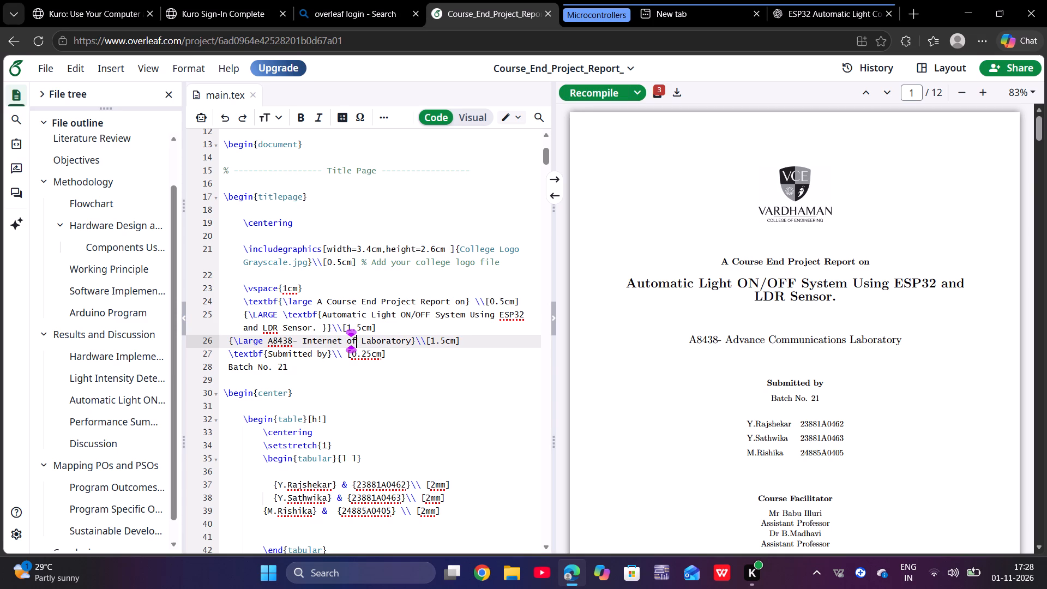
Complete the course name before "Laboratory" in the title page source as "Internet Of Things", with a capital O in "Of".
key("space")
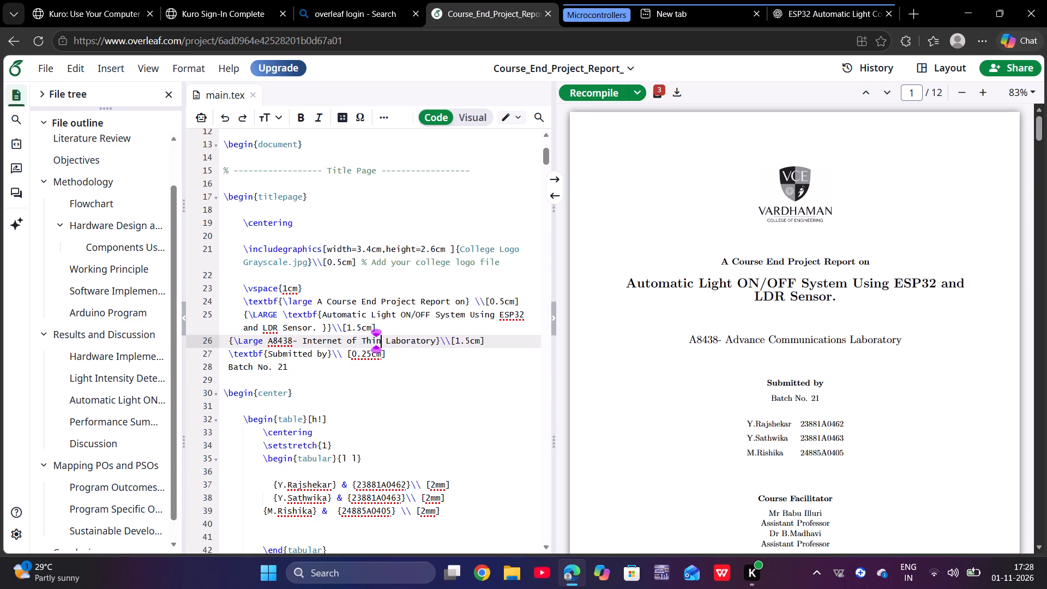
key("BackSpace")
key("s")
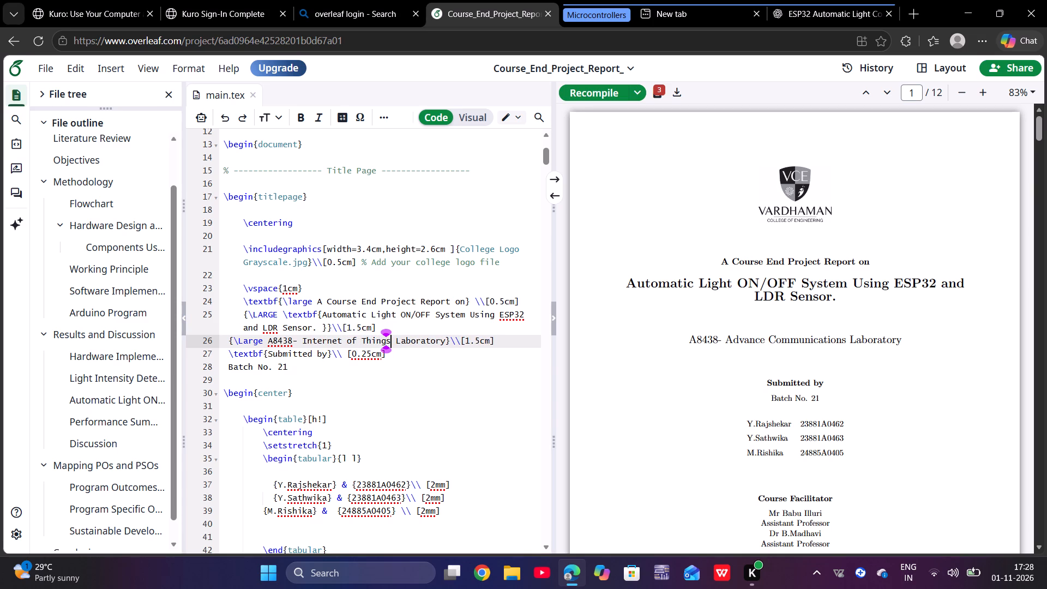
left_click(351, 338)
key("BackSpace")
key("o")
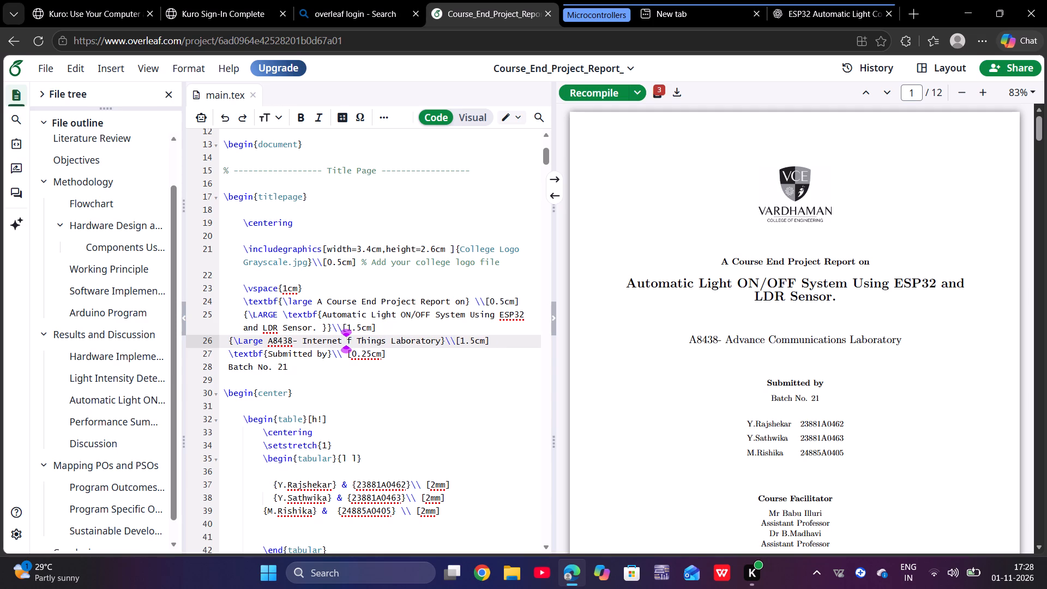
Place the text cursor directly after the course code A8438 in the title page source for editing.
left_click(294, 341)
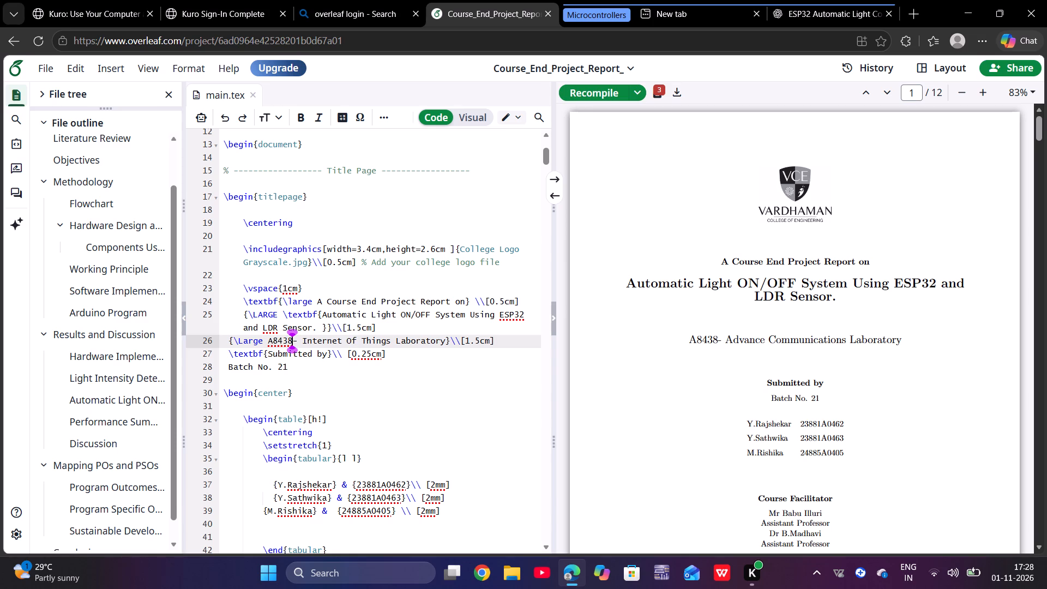
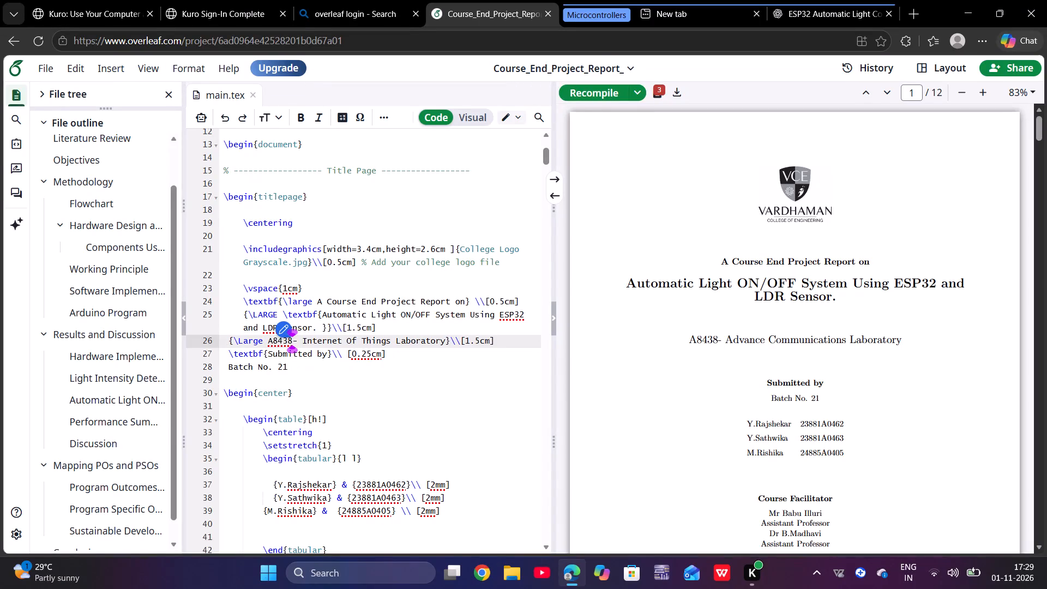
Change the course code in the title page source to A8437.
key("BackSpace")
key("7")
Replace the course name before "Laboratory" in the title page source with "IOT Architectures & Protocols" and recompile the report.
left_click(390, 340)
key("BackSpace")
key("BackSpace")
key("BackSpace")
key("BackSpace")
key("BackSpace")
key("BackSpace")
key("BackSpace")
key("BackSpace")
key("BackSpace")
key("BackSpace")
key("BackSpace")
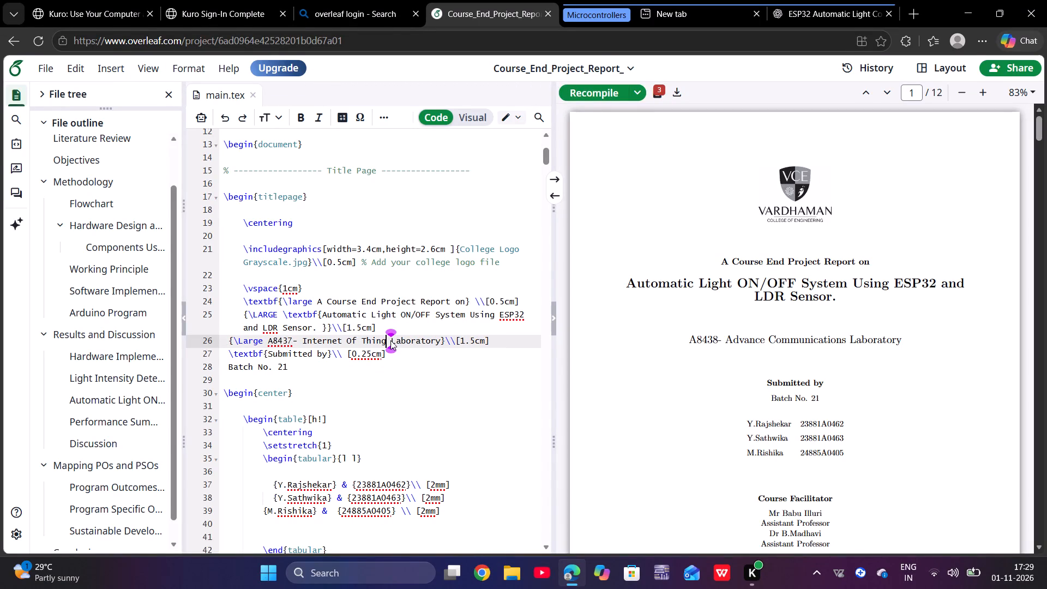
key("BackSpace")
key("BackSpace")
key("BackSpace")
key("BackSpace")
key("BackSpace")
key("BackSpace")
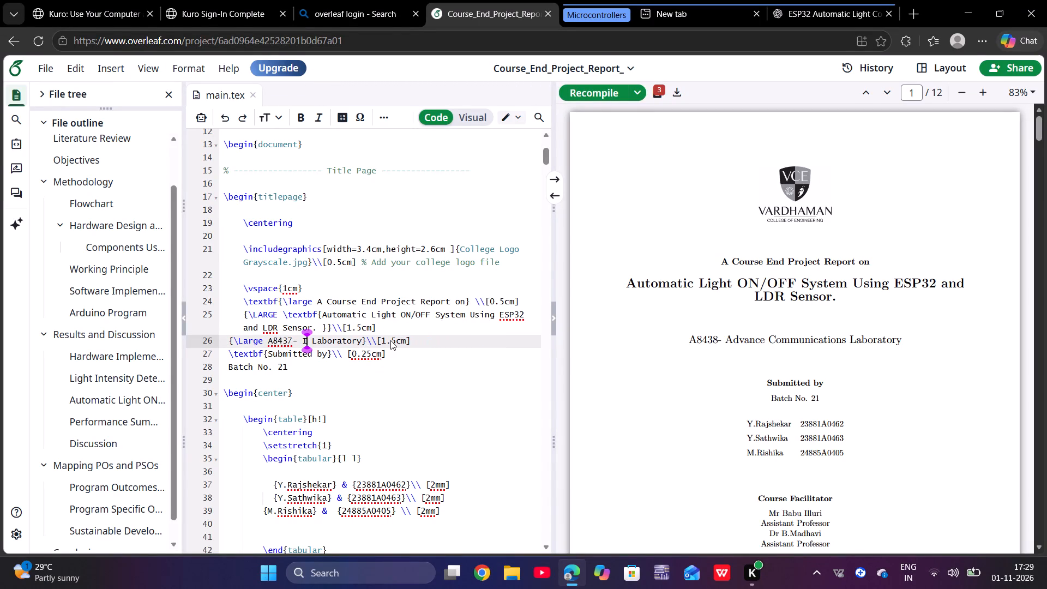
key("o")
type("T")
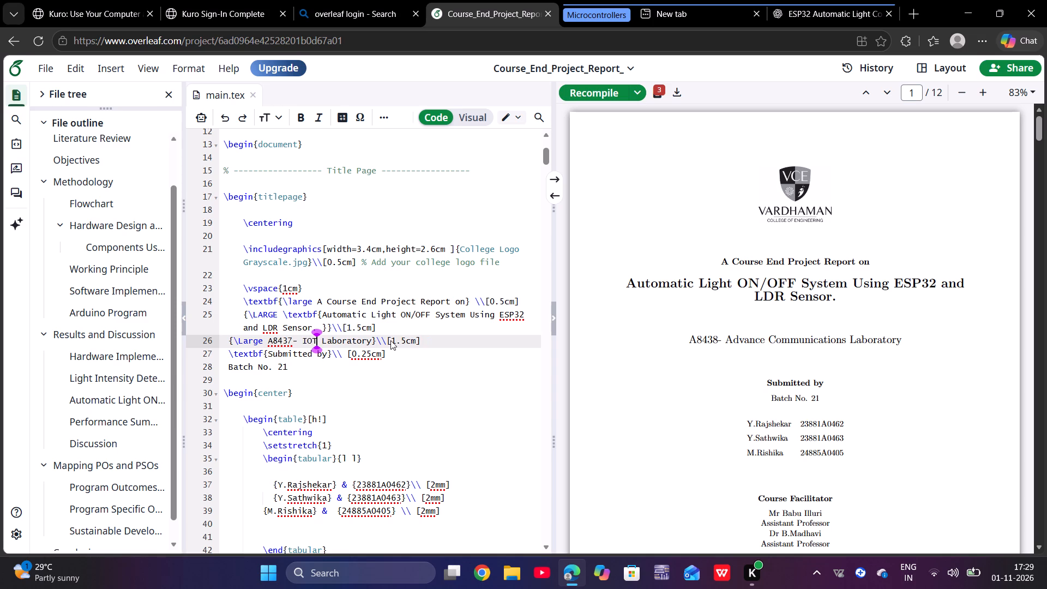
key("space")
key("a")
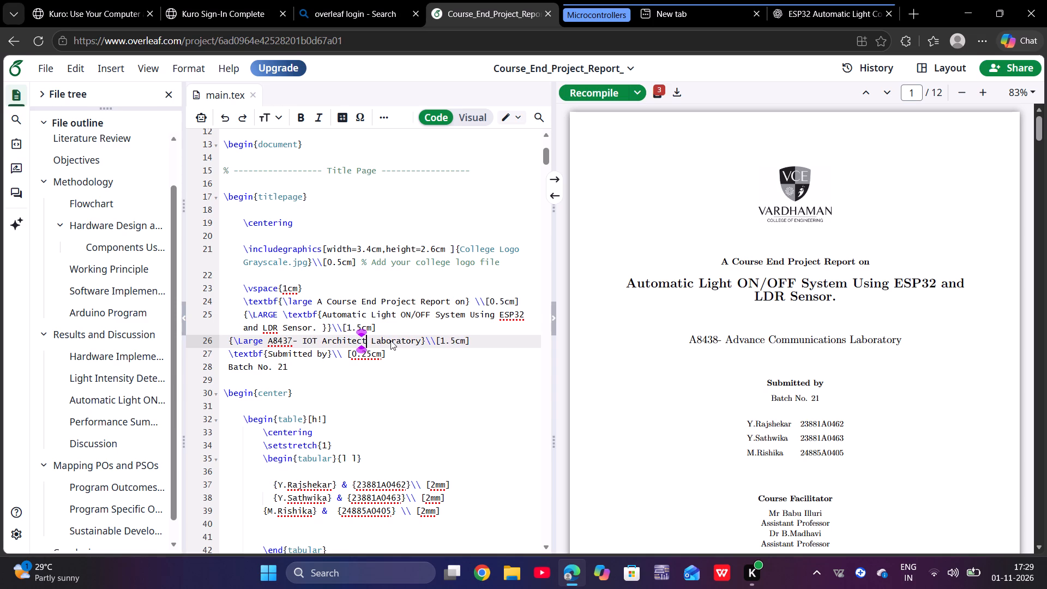
key("BackSpace")
type("s")
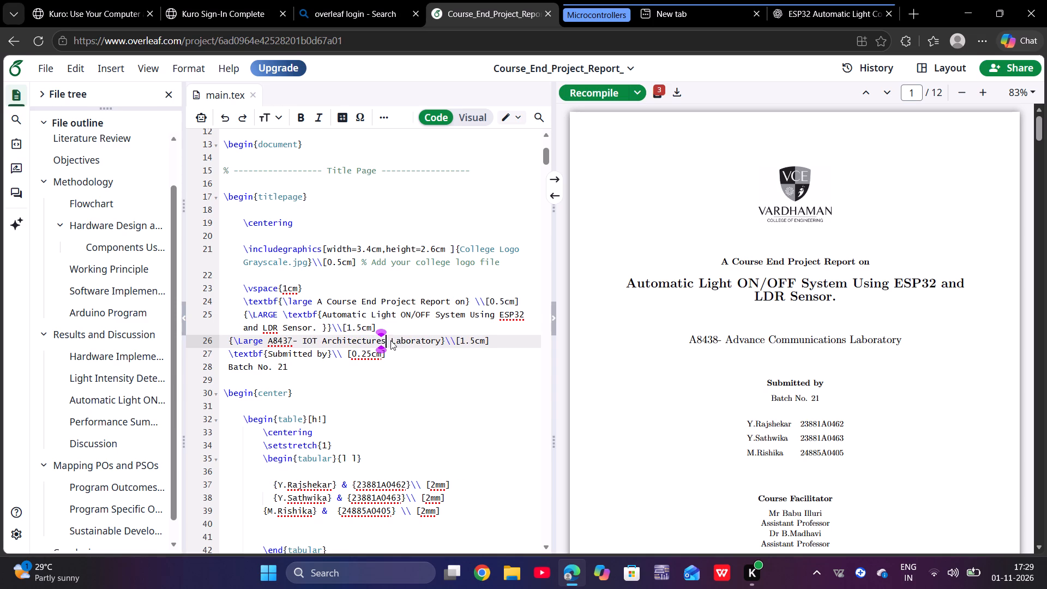
key("space")
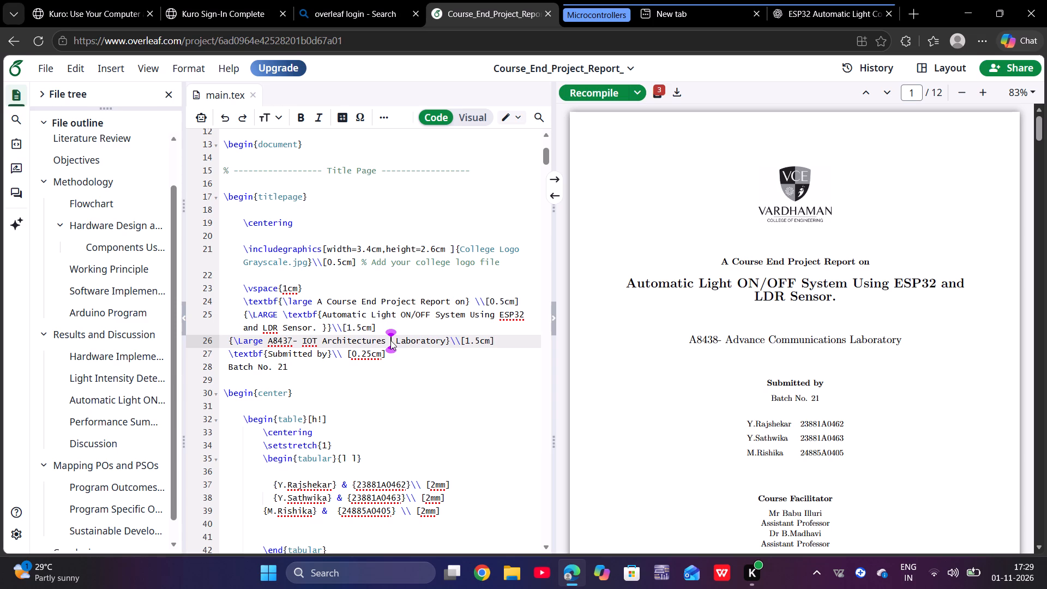
type("&")
key("space")
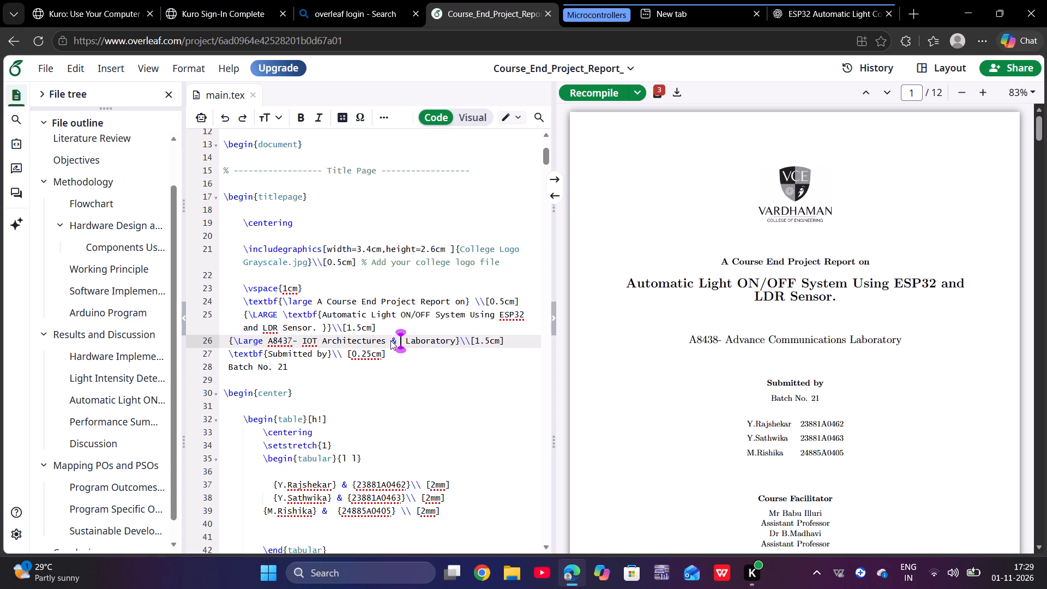
type("rotocols")
key("space")
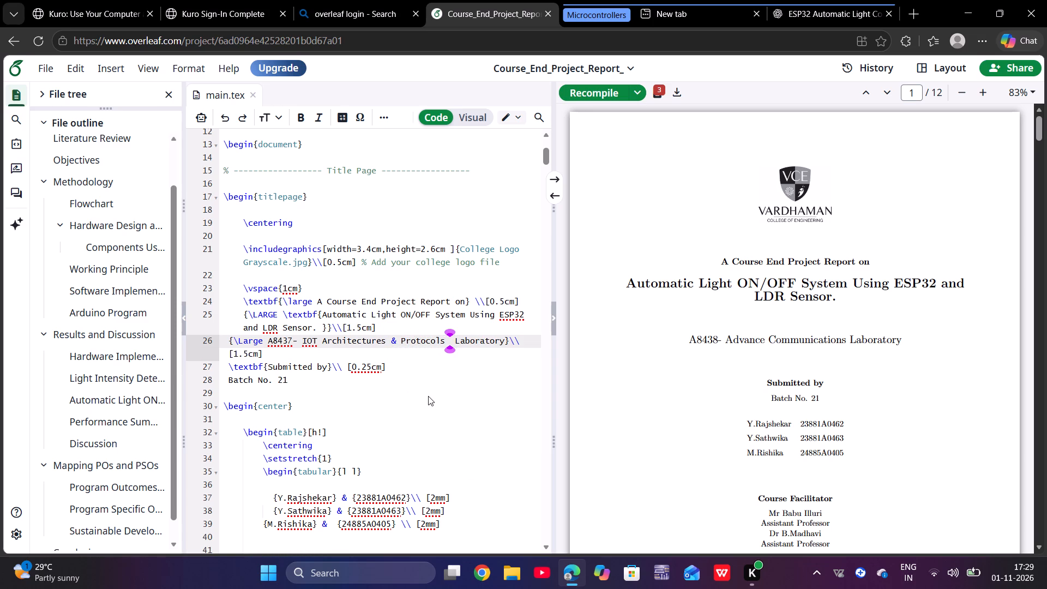
left_click(606, 91)
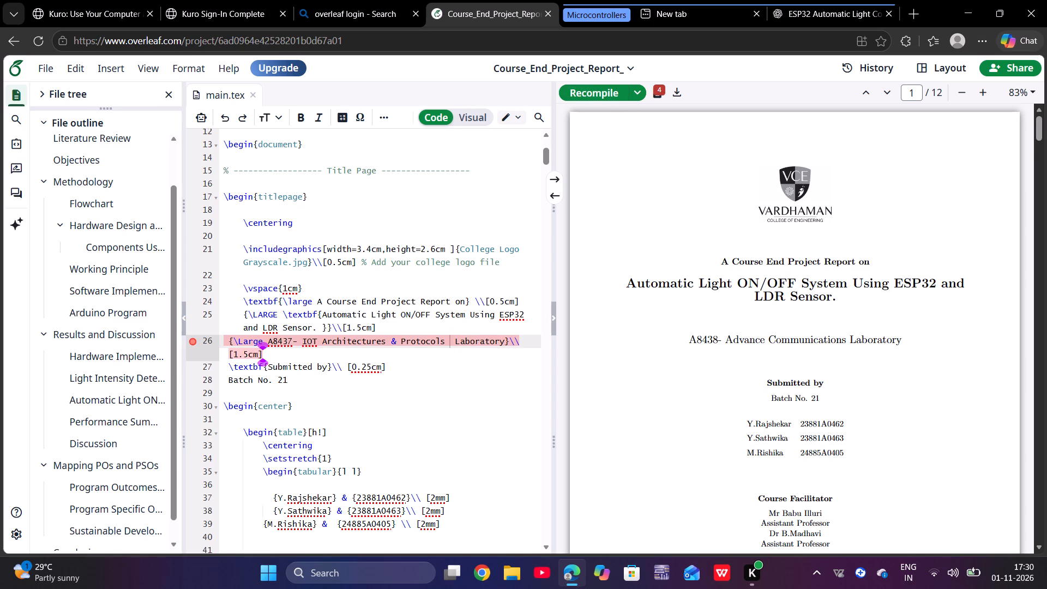
Replace the ampersand in the title page course name with "and", recompile, and check the title page preview.
left_click(398, 340)
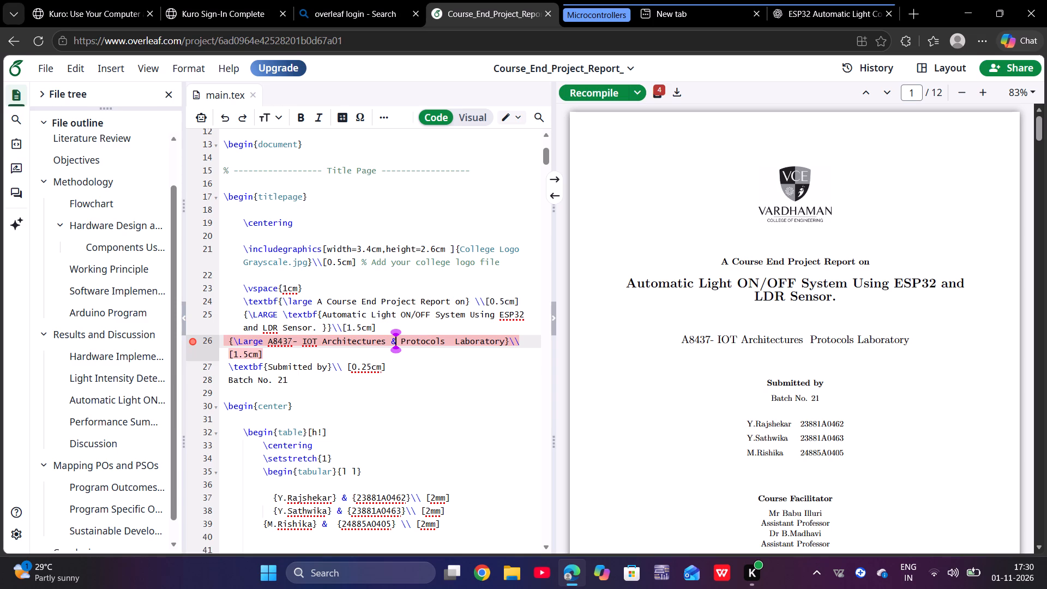
key("BackSpace")
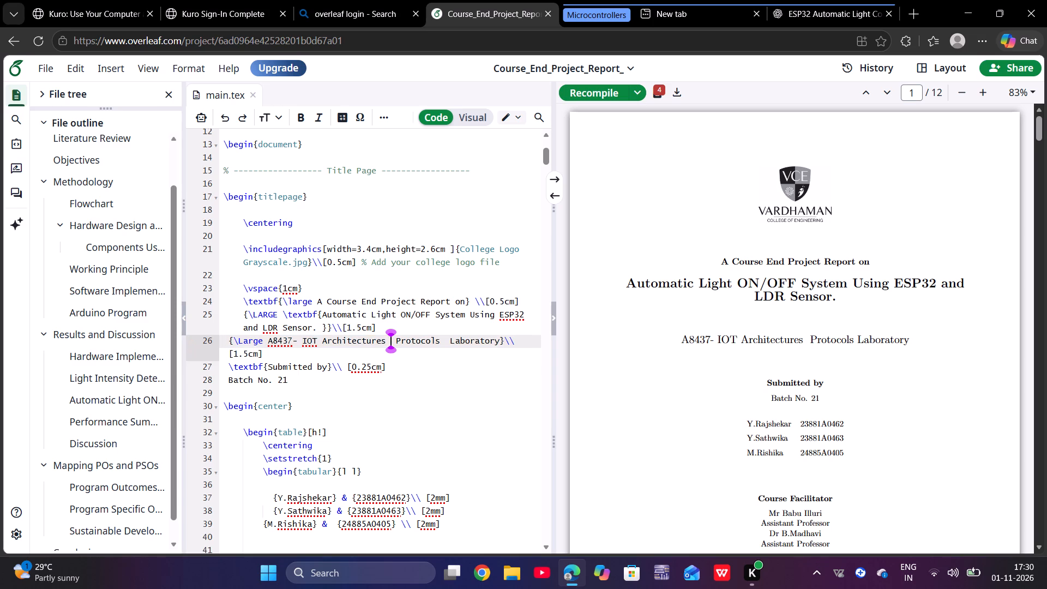
key("a")
type("nd")
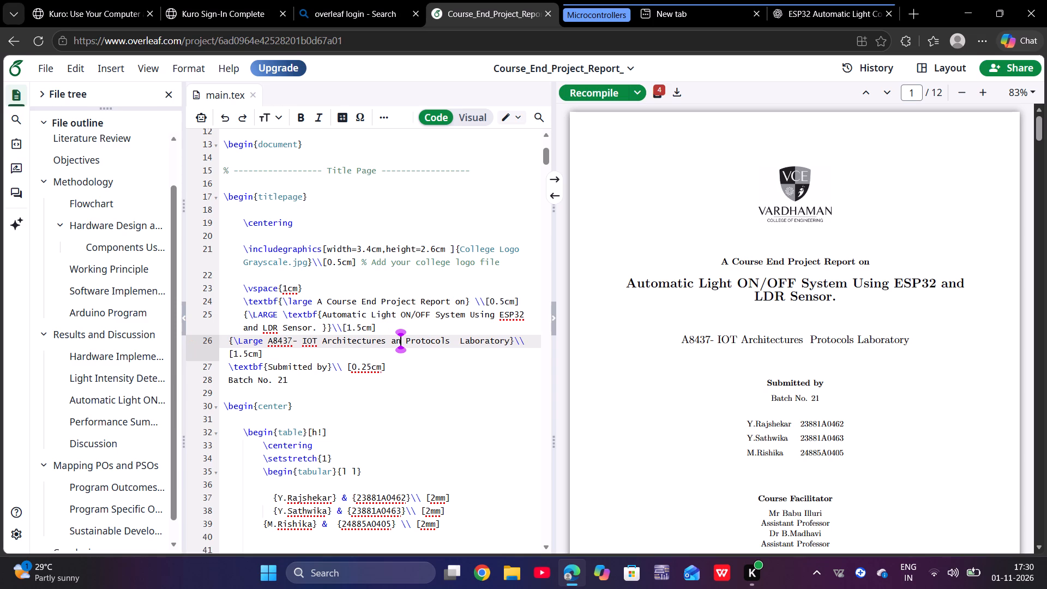
key("space")
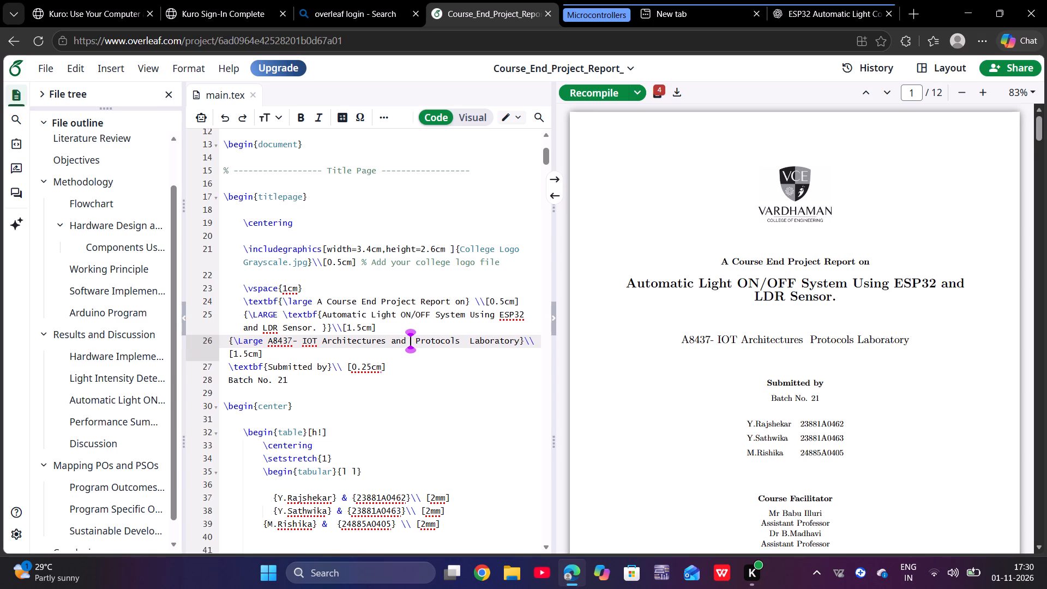
key("ctrl+s")
scroll(720, 354, "down", 1)
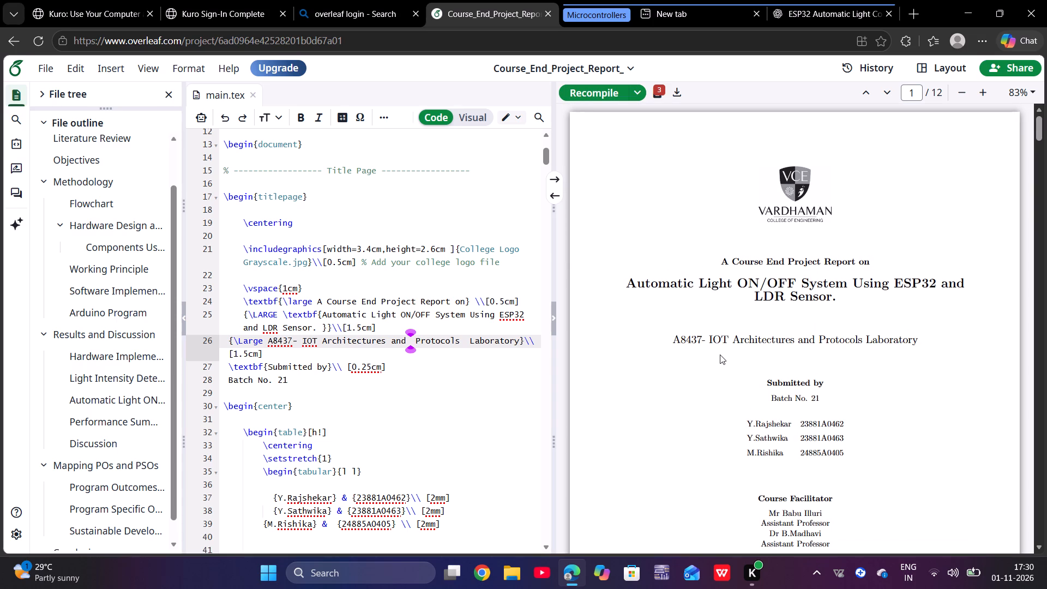
scroll(720, 354, "down", 5)
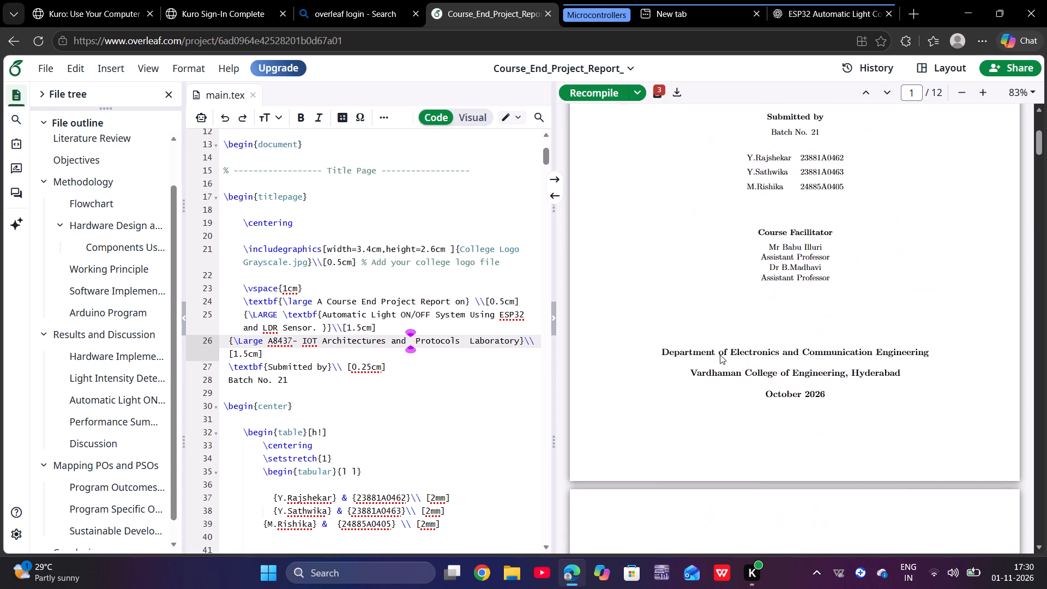
scroll(720, 354, "down", 1)
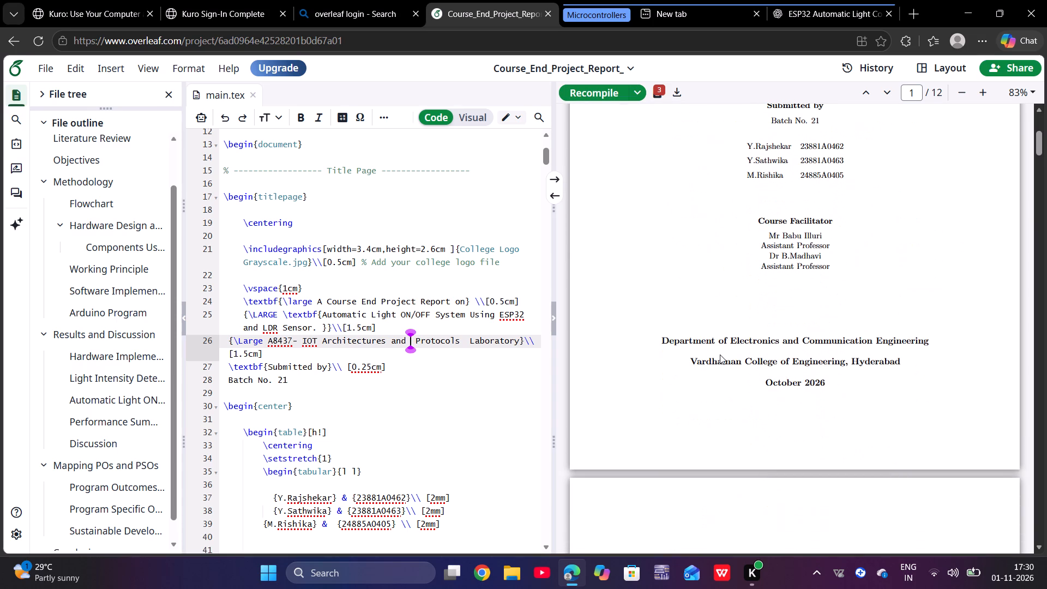
Review the compiled report preview from the title page through the contents, methodology, results and mapping tables to the bibliography.
scroll(720, 354, "down", 5)
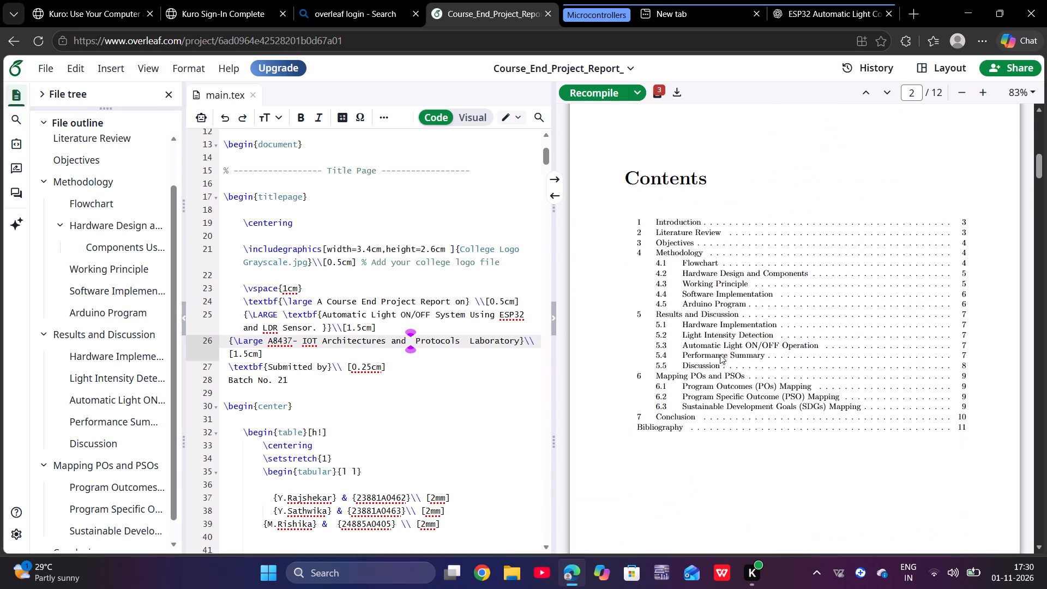
scroll(720, 354, "down", 2)
scroll(720, 354, "up", 1)
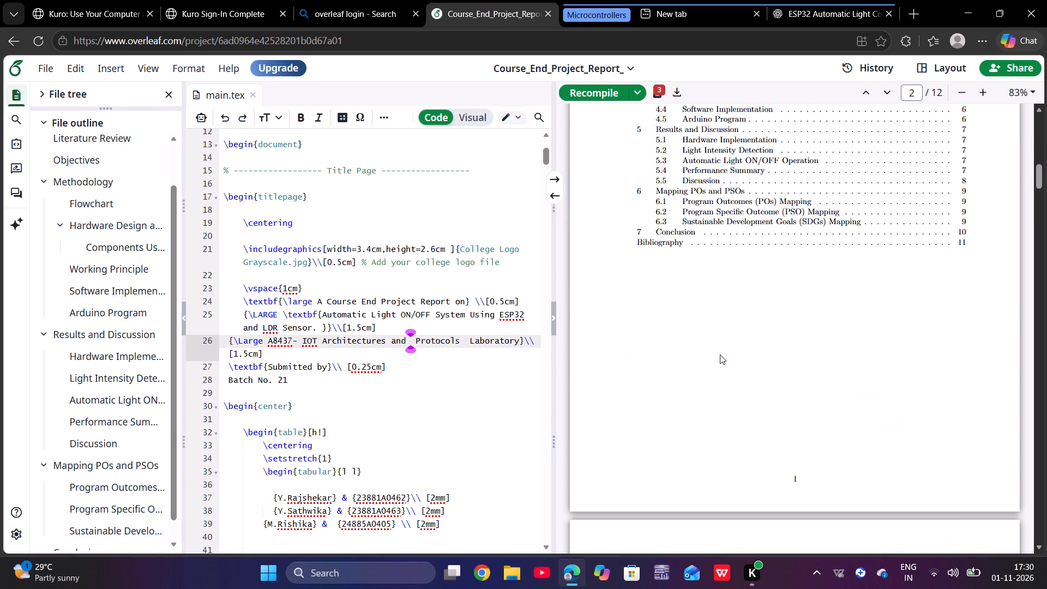
scroll(720, 354, "down", 4)
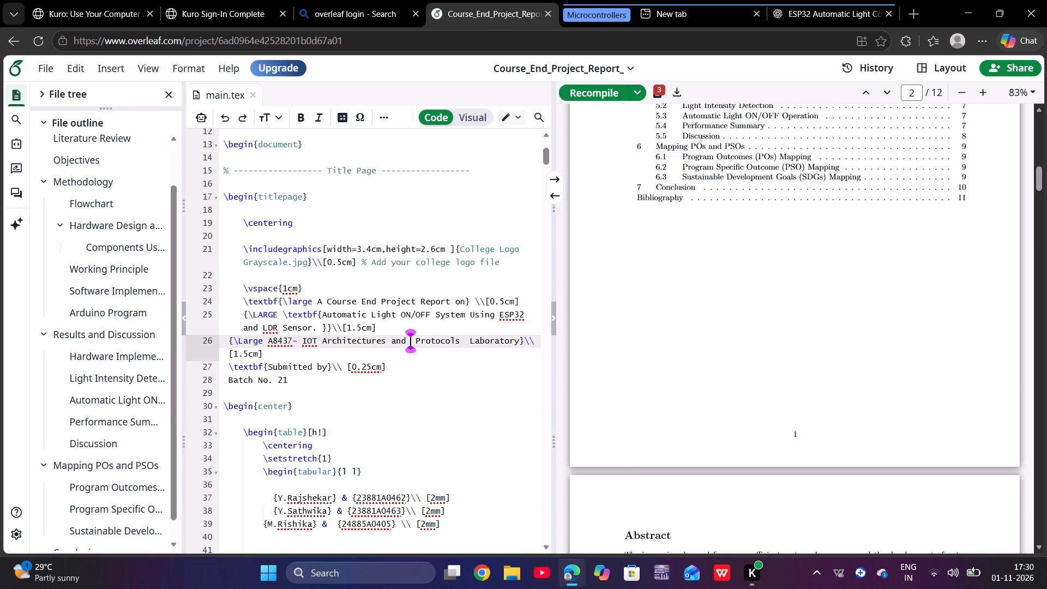
scroll(720, 354, "down", 8)
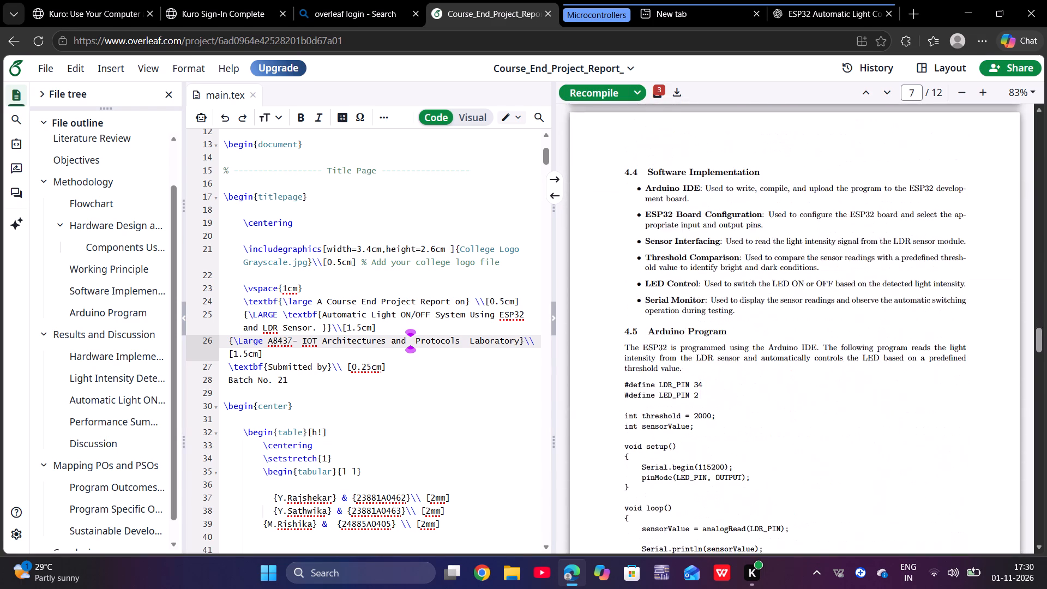
scroll(720, 354, "down", 2)
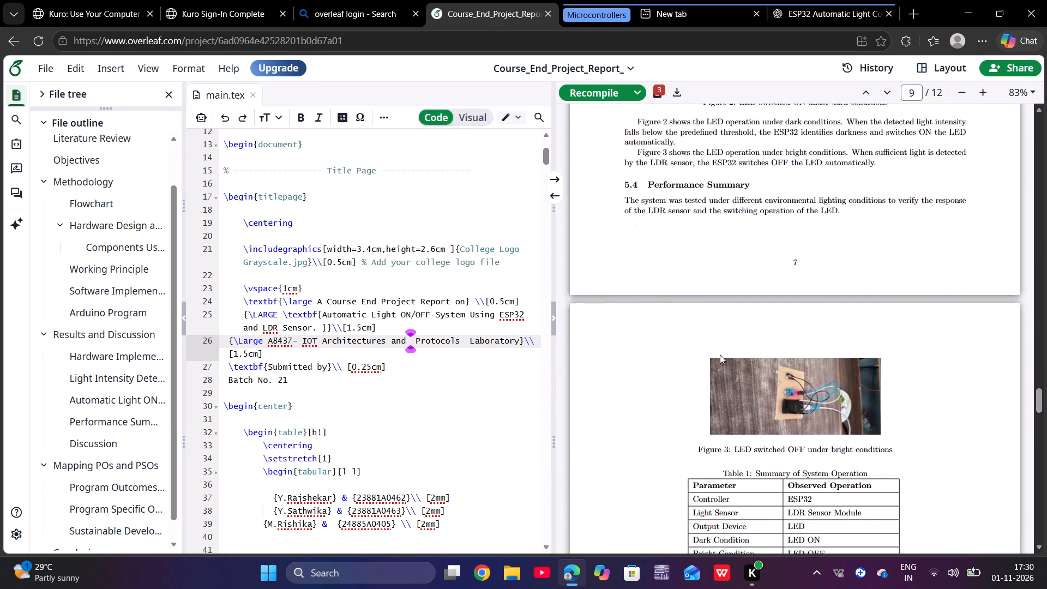
scroll(720, 354, "up", 2)
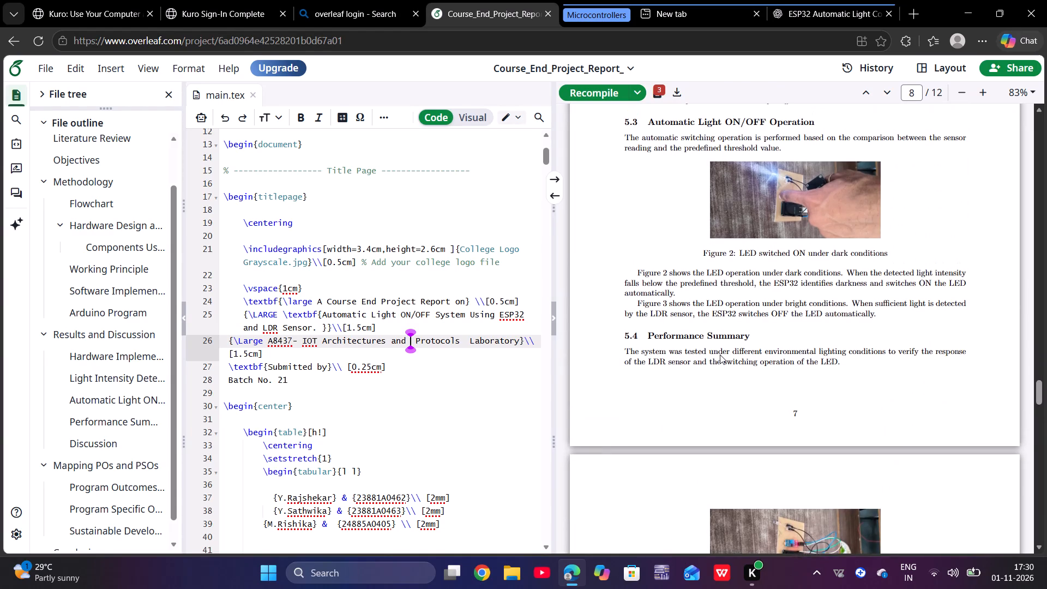
scroll(720, 354, "down", 3)
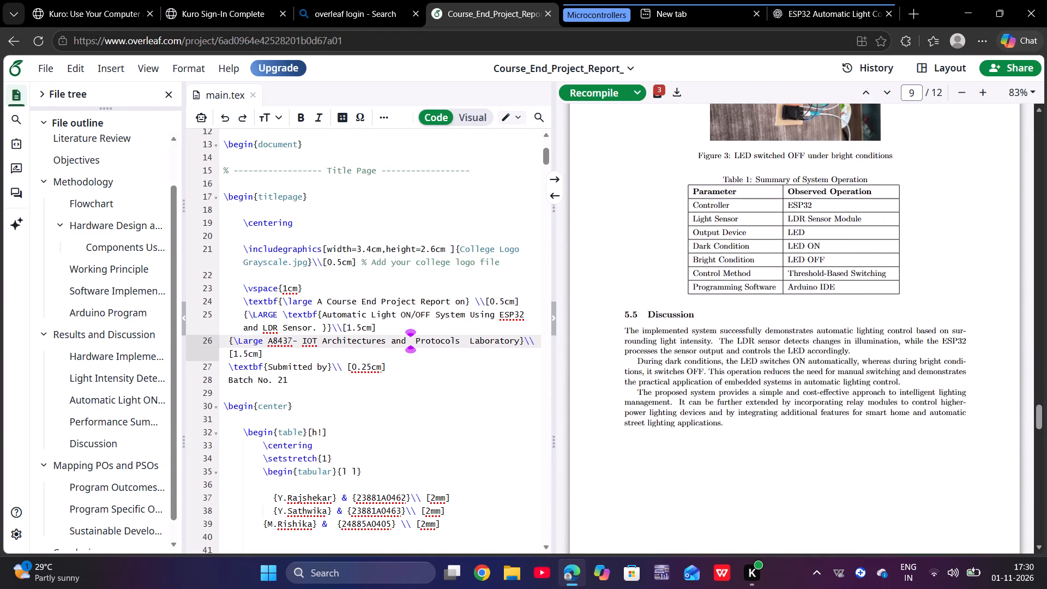
scroll(720, 354, "down", 3)
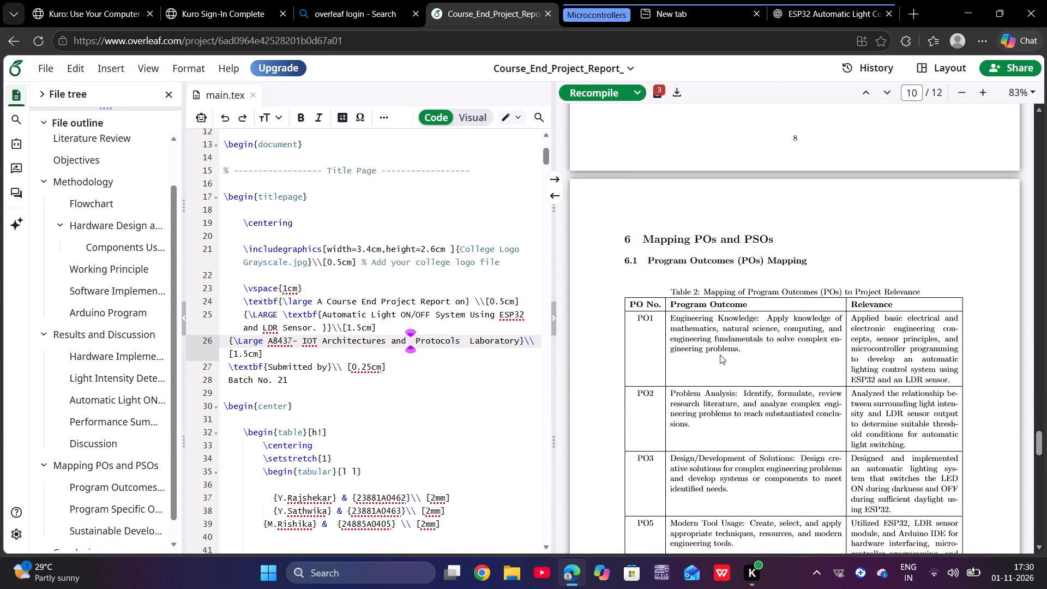
scroll(720, 354, "down", 5)
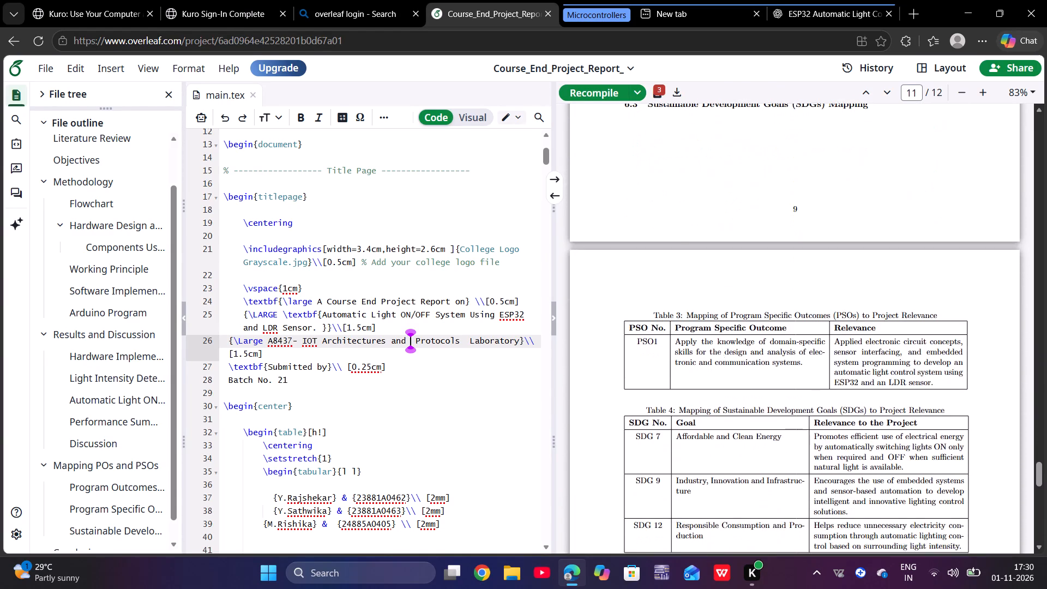
scroll(720, 354, "down", 6)
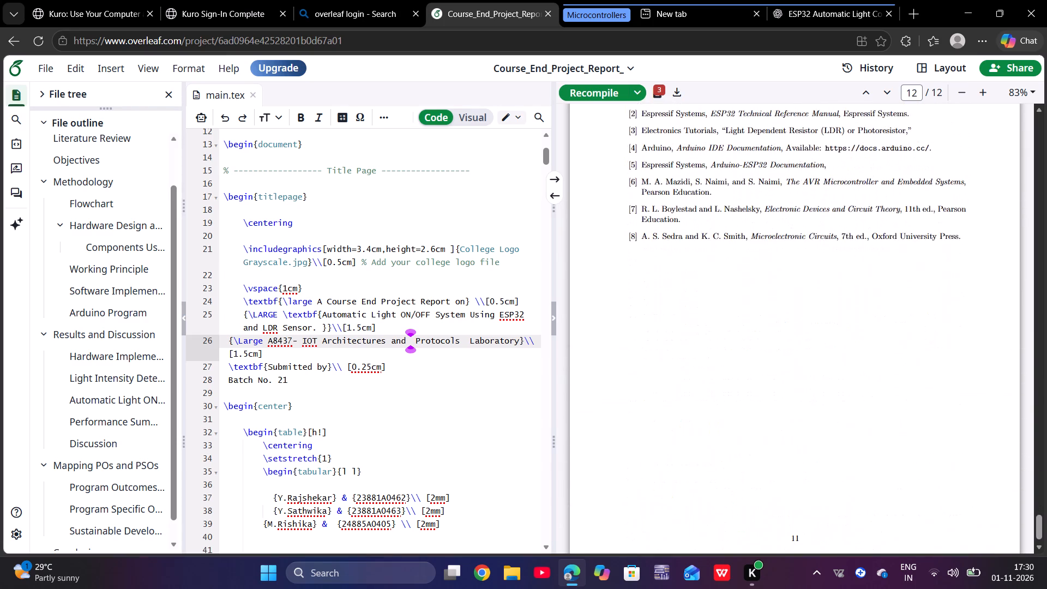
scroll(720, 354, "down", 4)
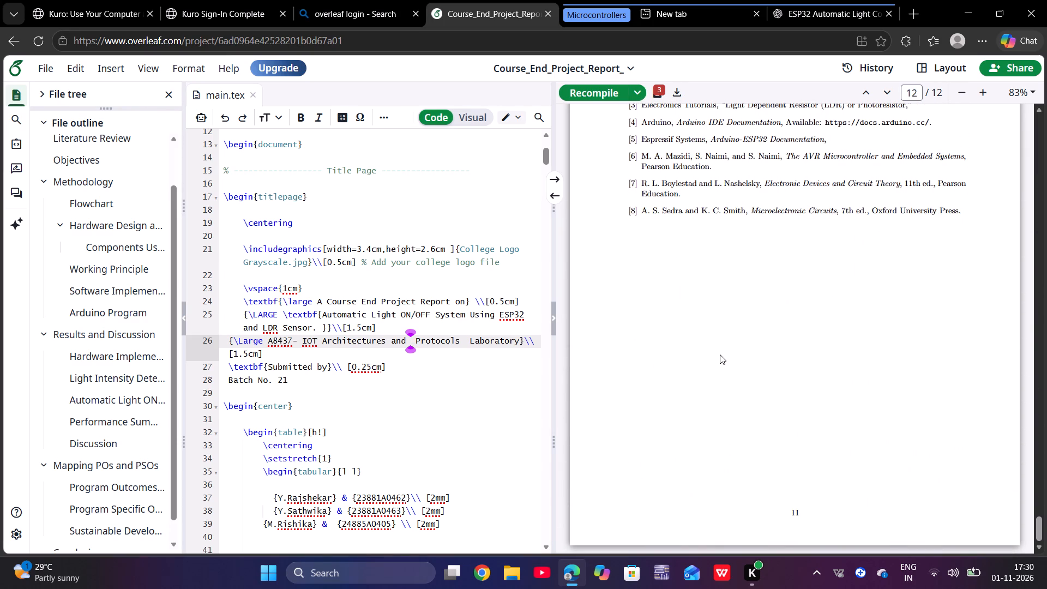
scroll(720, 354, "down", 2)
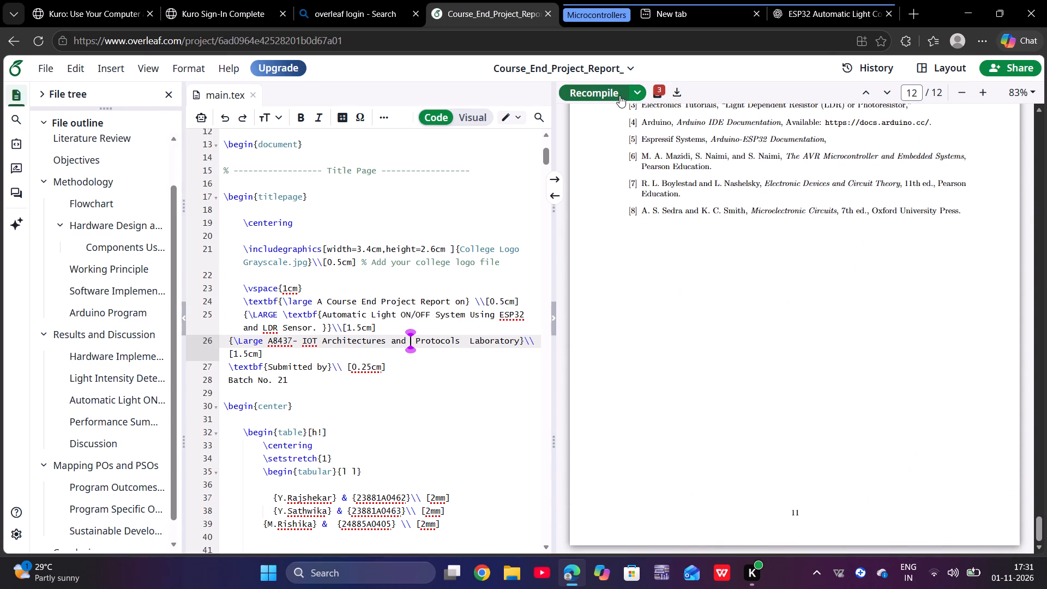
Go back through the compiled report preview from the bibliography to the title page and check the title page details.
scroll(933, 203, "up", 4)
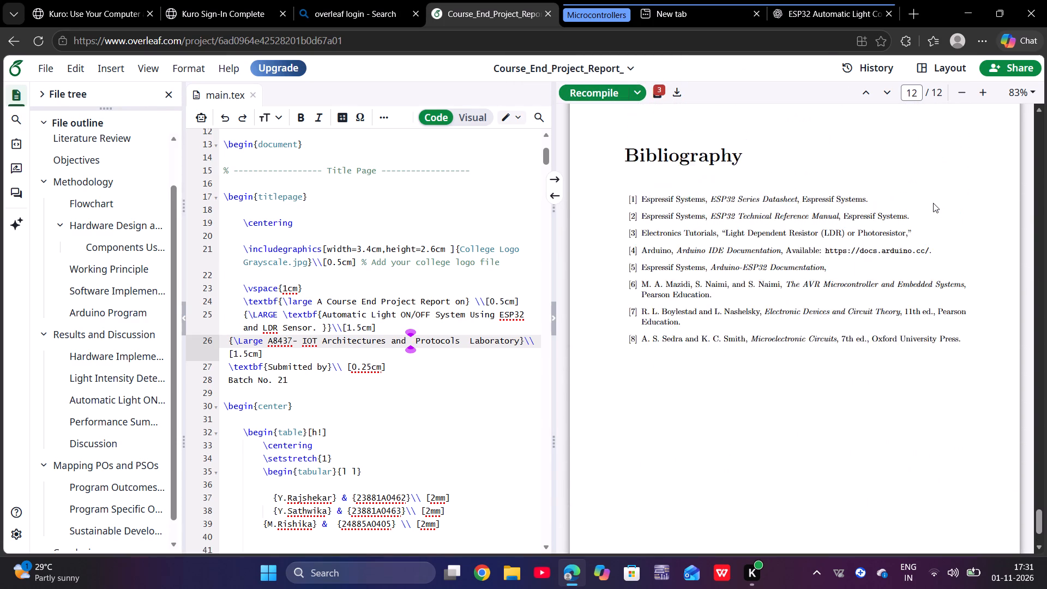
scroll(933, 203, "up", 15)
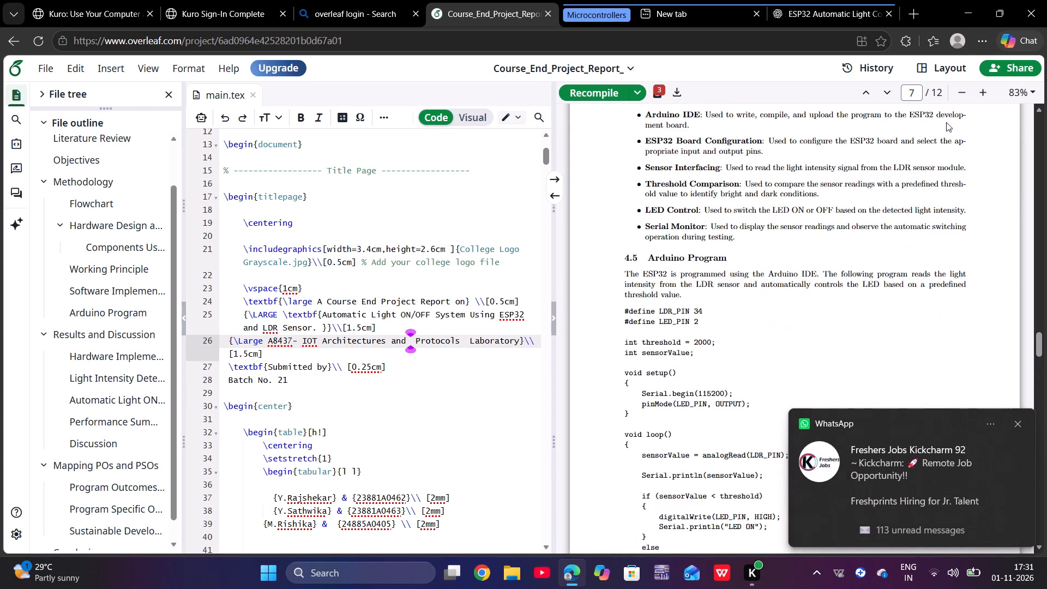
scroll(799, 230, "up", 16)
scroll(799, 230, "up", 6)
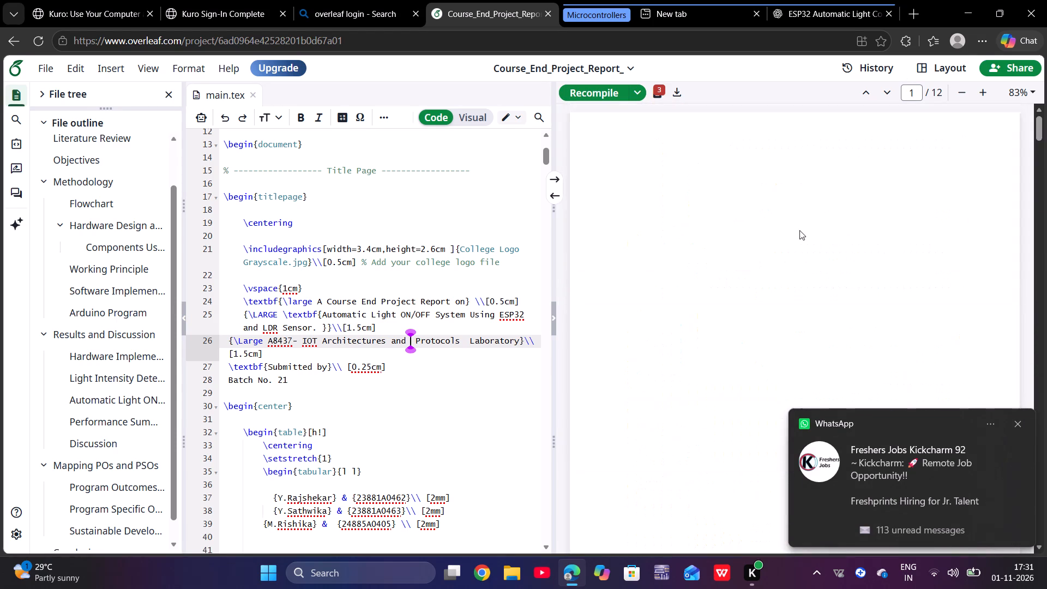
scroll(799, 230, "up", 4)
scroll(799, 230, "down", 3)
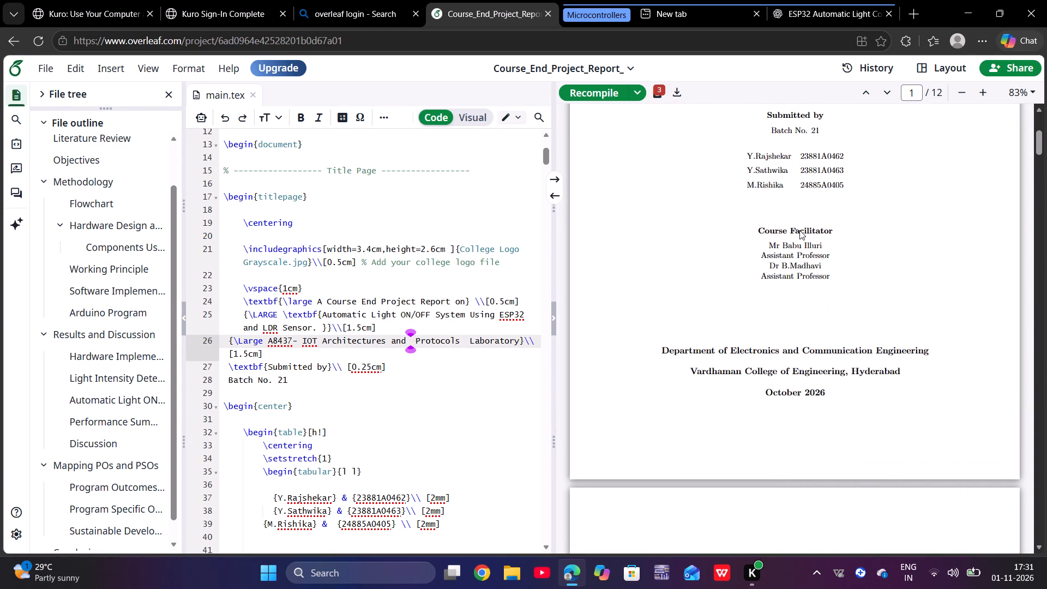
Download the compiled course-end report as a PDF.
left_click(676, 93)
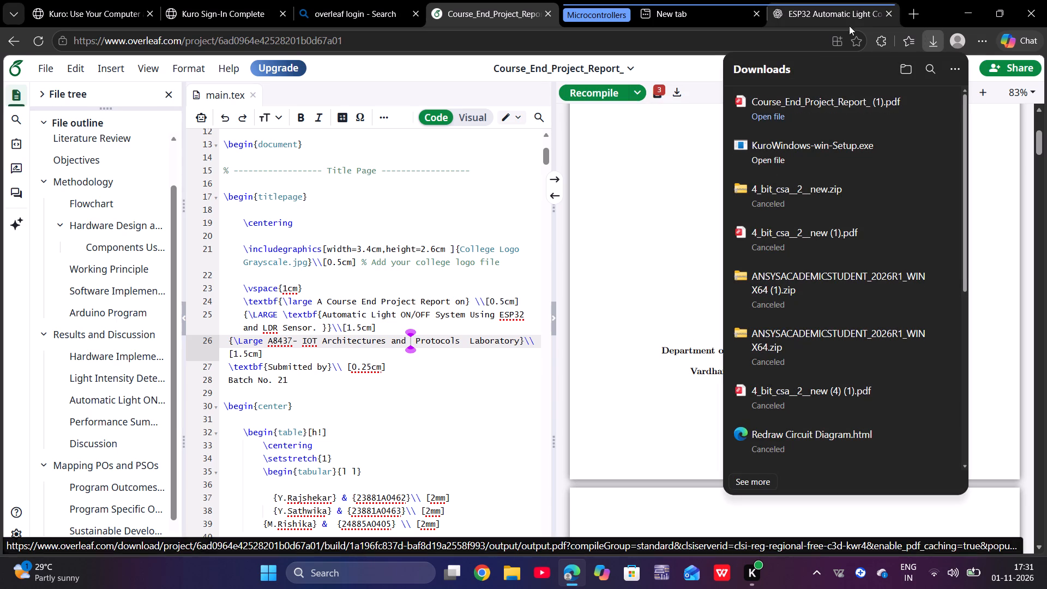
Close the ESP32 Automatic Light browser tab and the empty new tab in the Microcontrollers group.
left_click(886, 10)
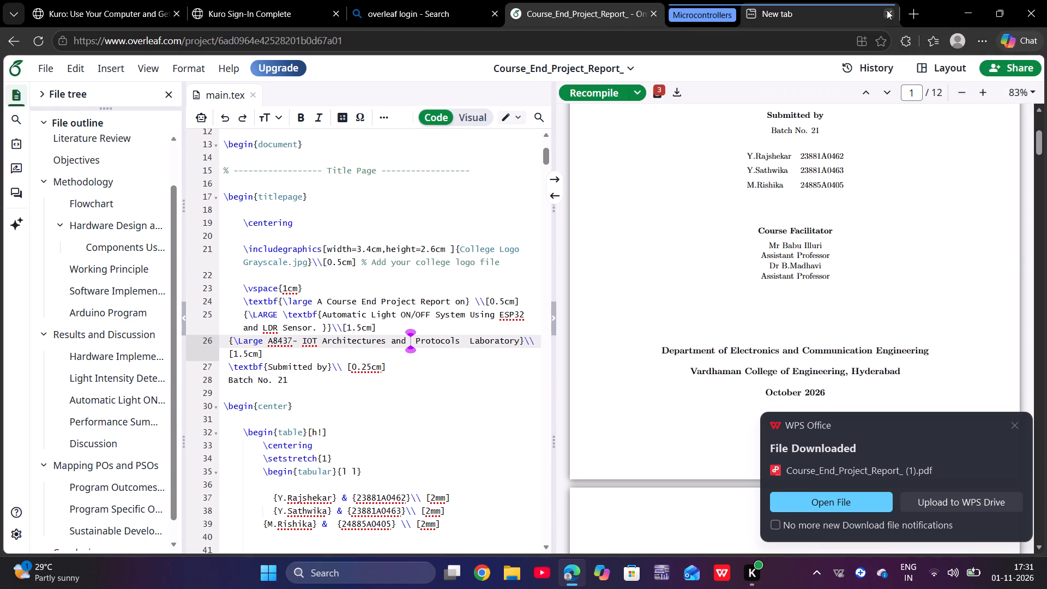
left_click(887, 10)
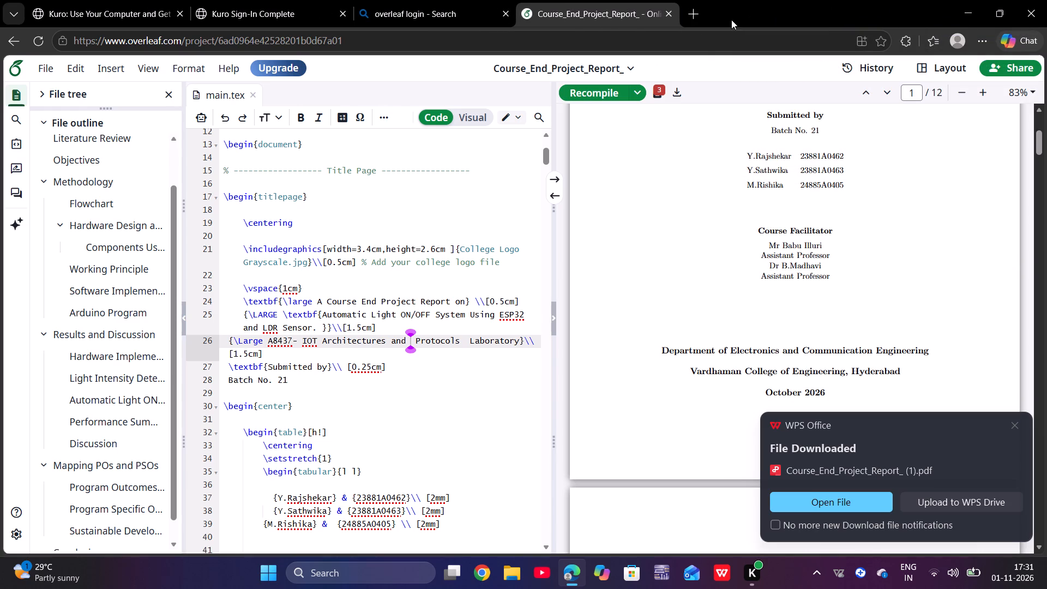